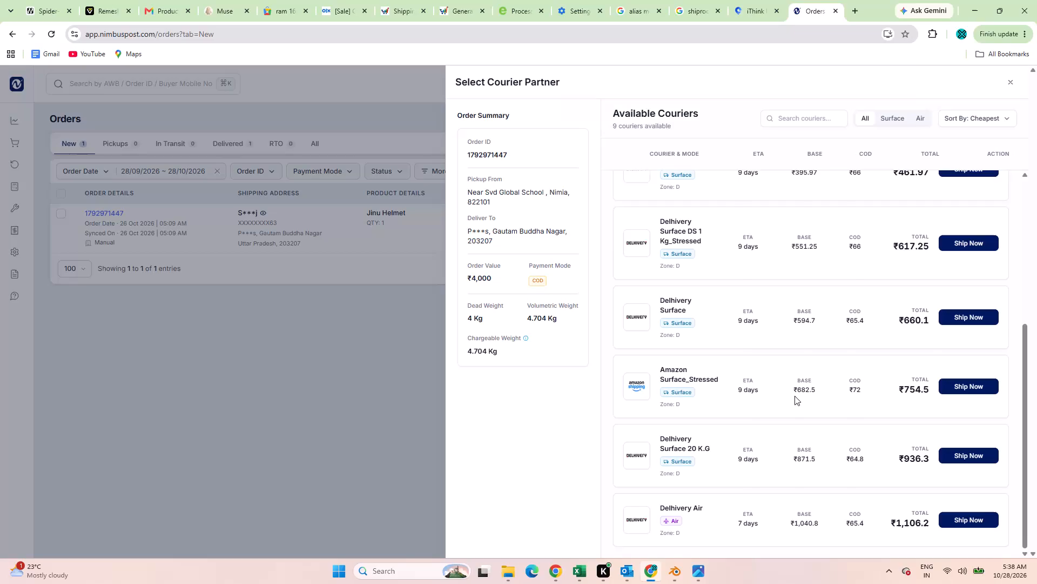
Compare the available couriers by surface and air mode, and sort all of them by Fastest.
{"action": "scroll", "coordinate": [794, 396], "scroll_direction": "up", "scroll_amount": 10}
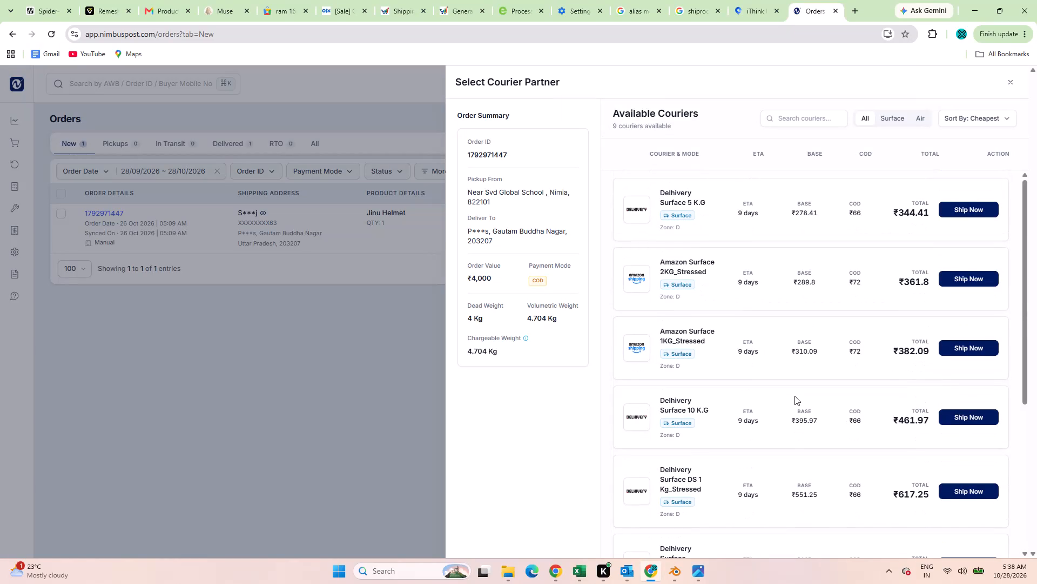
{"action": "left_click", "coordinate": [893, 118]}
{"action": "left_click", "coordinate": [916, 118]}
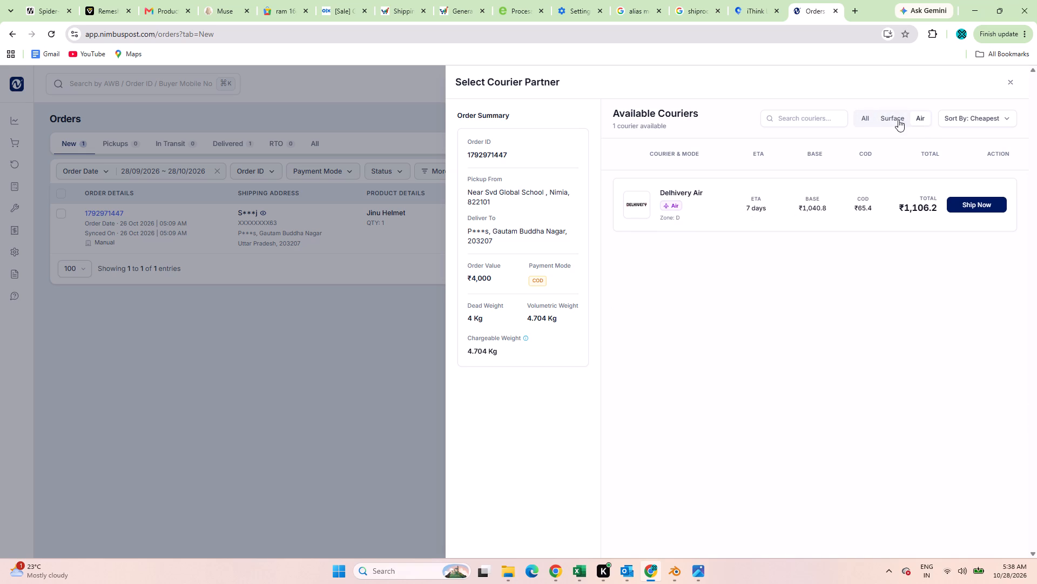
{"action": "left_click", "coordinate": [859, 119]}
{"action": "left_click", "coordinate": [998, 121]}
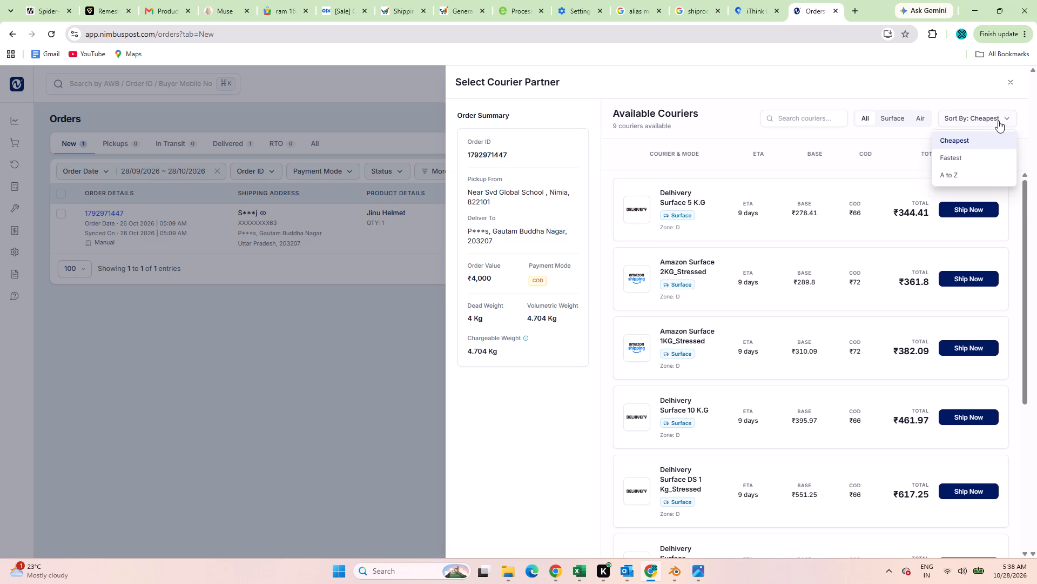
{"action": "left_click", "coordinate": [951, 162]}
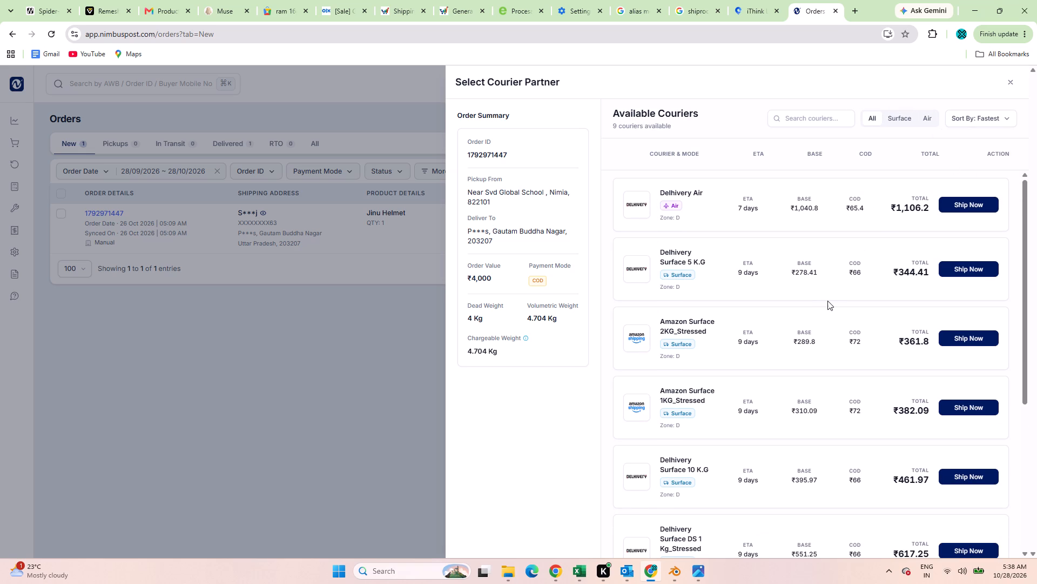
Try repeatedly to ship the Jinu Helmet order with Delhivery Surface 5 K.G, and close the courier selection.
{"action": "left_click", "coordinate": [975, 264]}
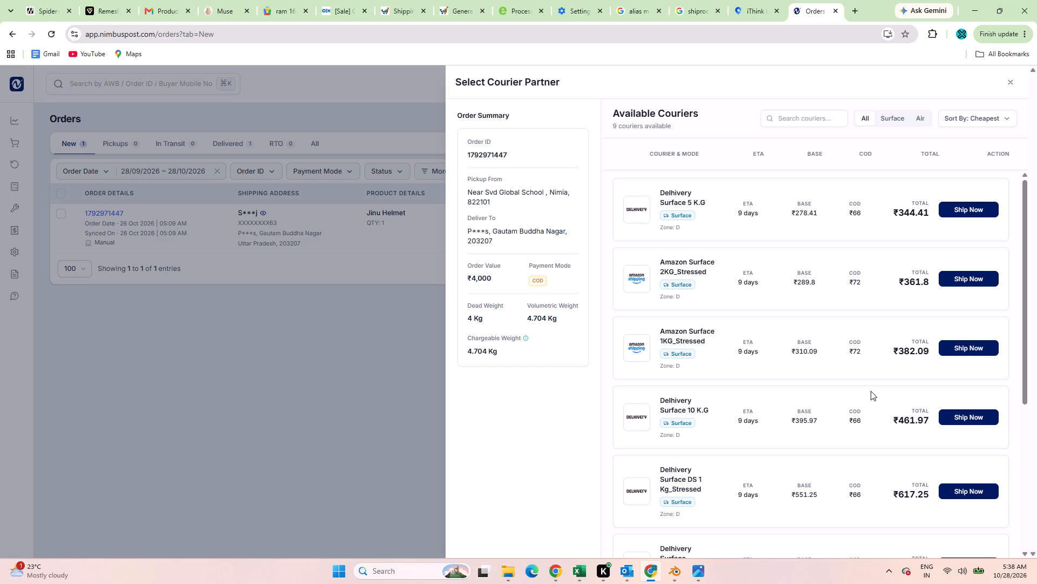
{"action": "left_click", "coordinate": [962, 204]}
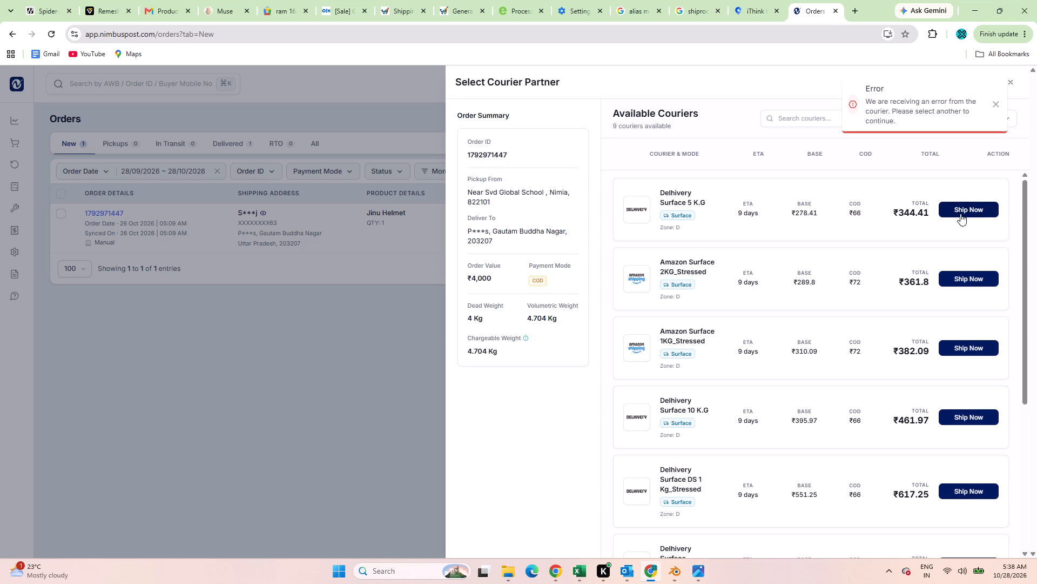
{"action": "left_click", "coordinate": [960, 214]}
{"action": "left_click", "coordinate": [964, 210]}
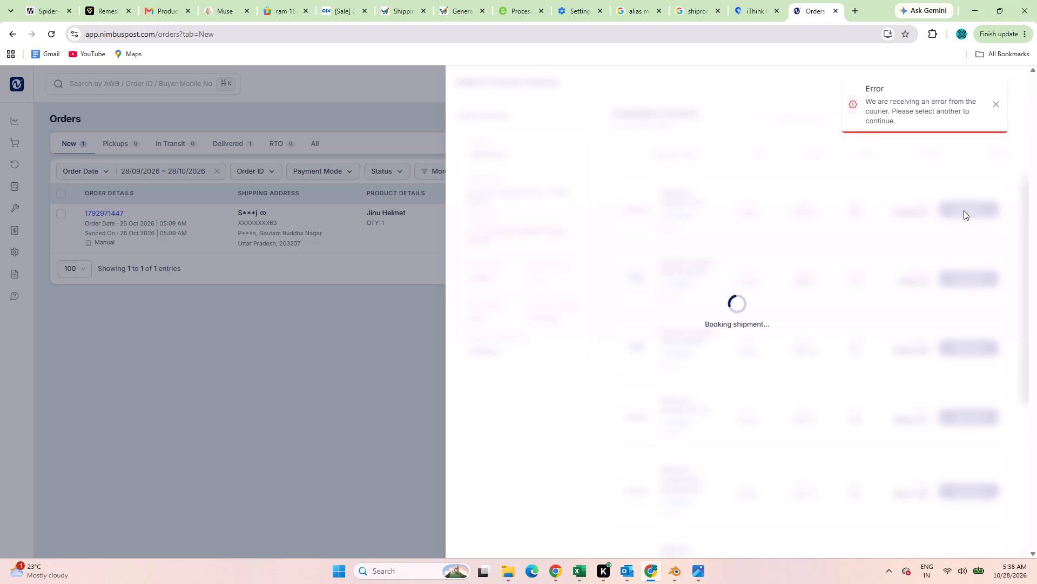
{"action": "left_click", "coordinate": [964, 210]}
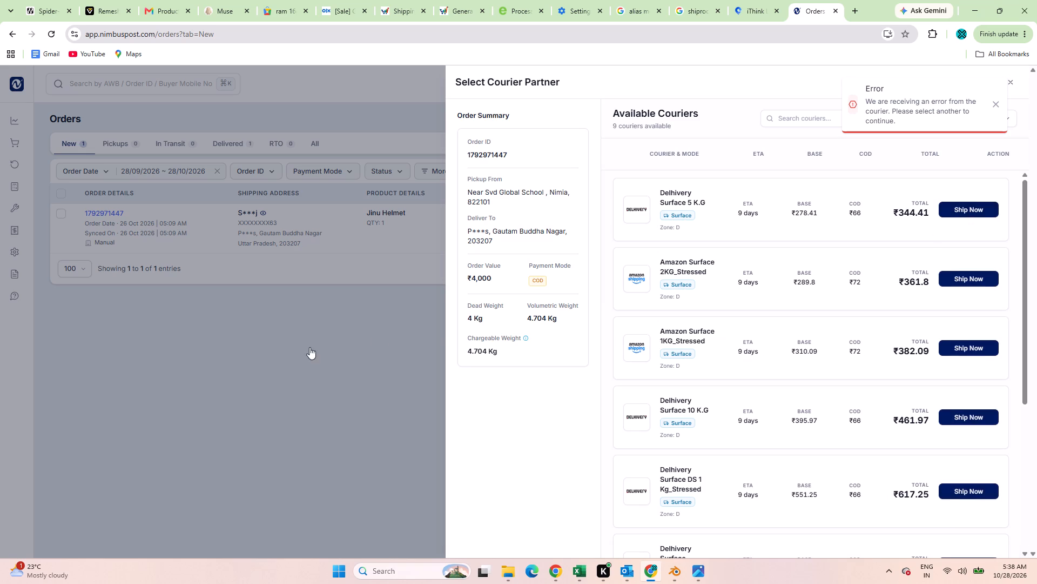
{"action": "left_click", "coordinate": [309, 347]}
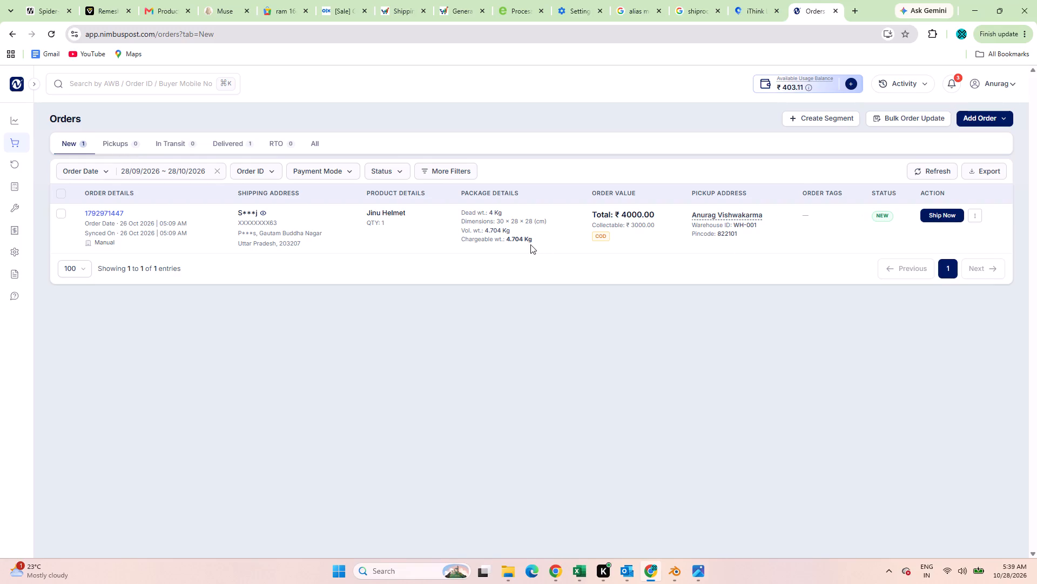
Edit the Jinu Helmet order to set the package length to 28 cm, and update the order.
{"action": "left_click", "coordinate": [973, 215]}
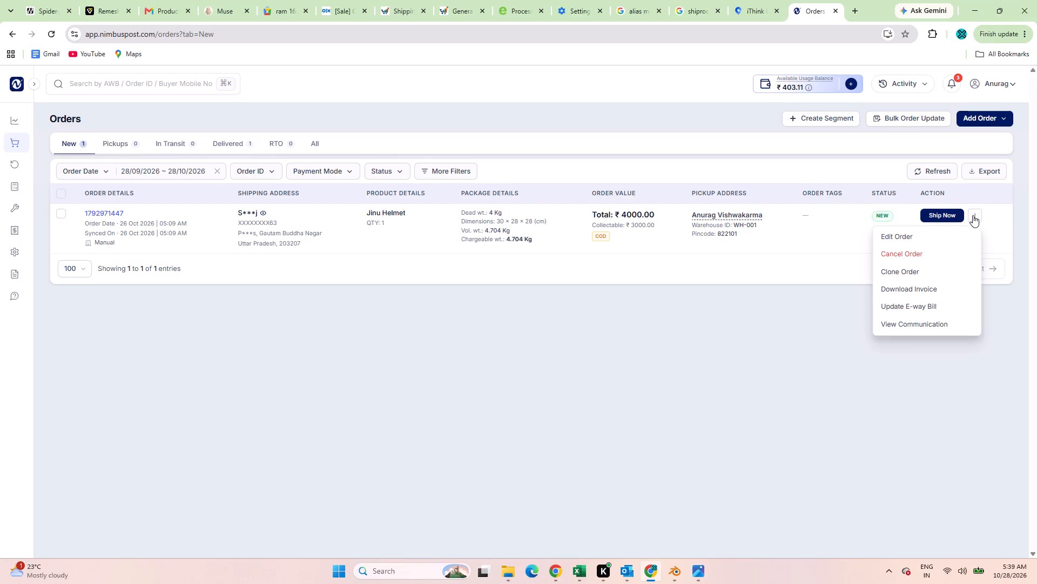
{"action": "left_click", "coordinate": [910, 234]}
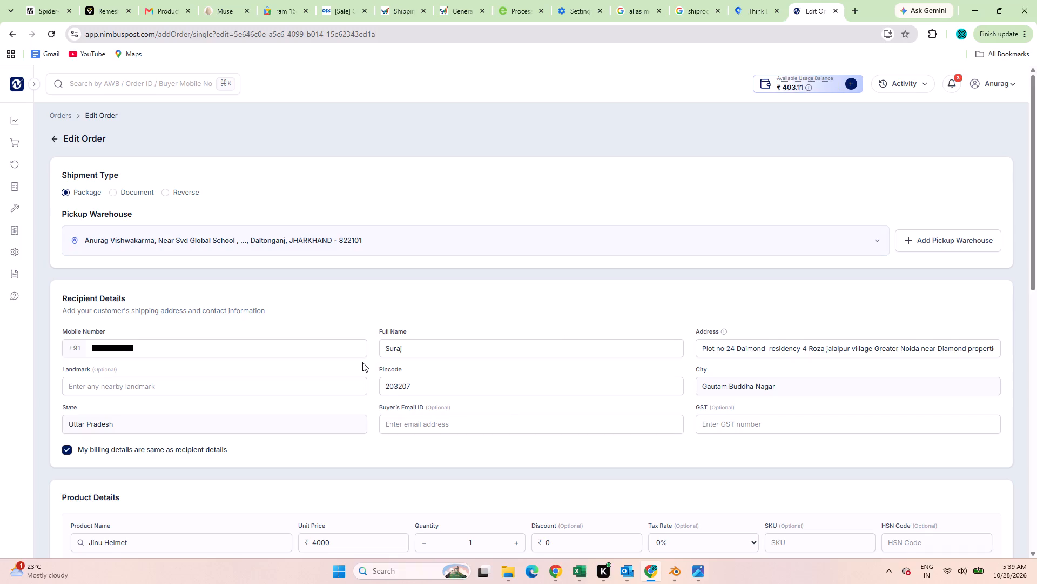
{"action": "scroll", "coordinate": [622, 381], "scroll_direction": "down", "scroll_amount": 2}
{"action": "scroll", "coordinate": [500, 400], "scroll_direction": "down", "scroll_amount": 2}
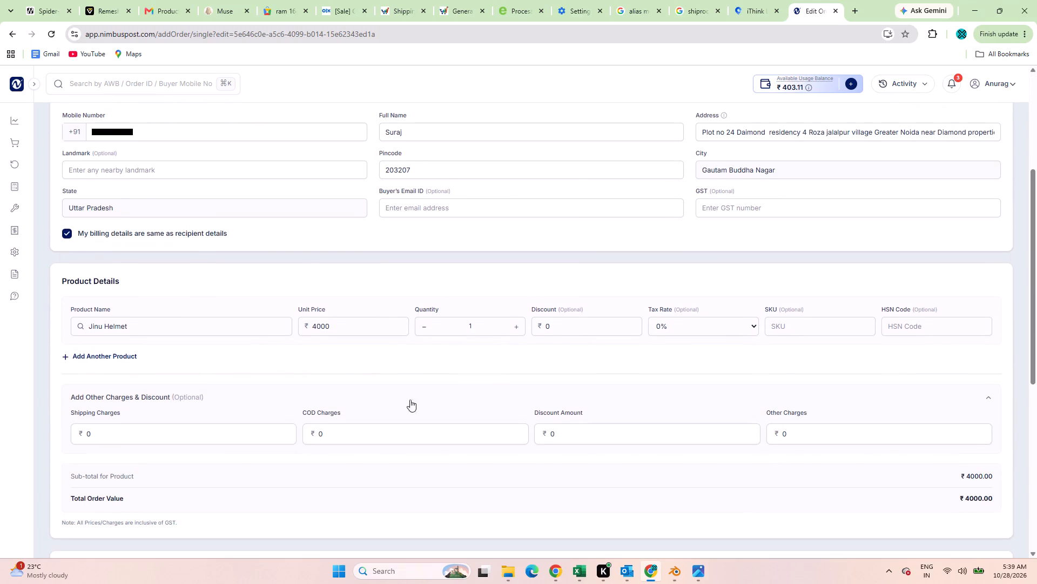
{"action": "scroll", "coordinate": [419, 350], "scroll_direction": "down", "scroll_amount": 2}
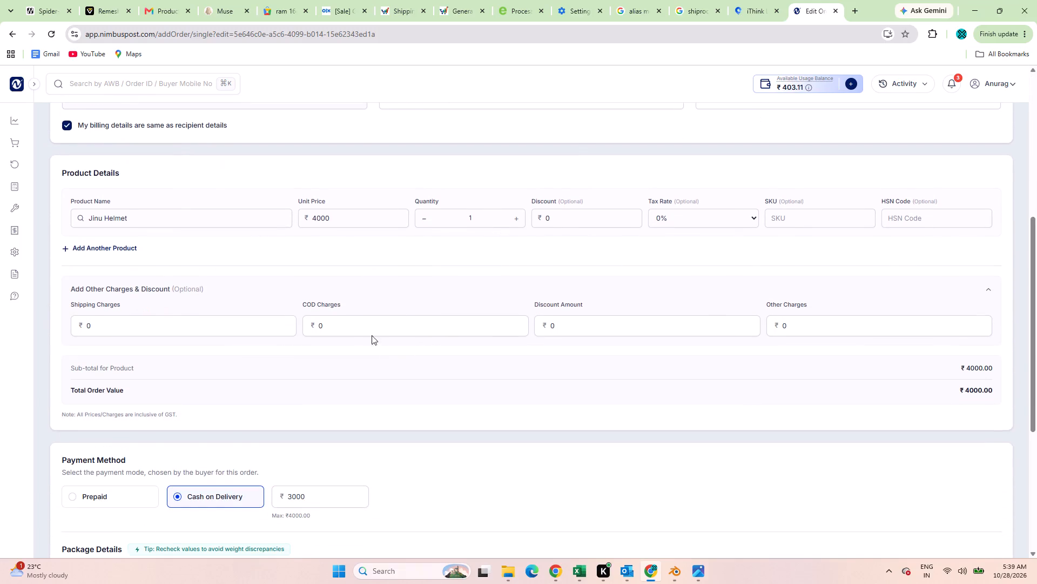
{"action": "scroll", "coordinate": [368, 326], "scroll_direction": "down", "scroll_amount": 2}
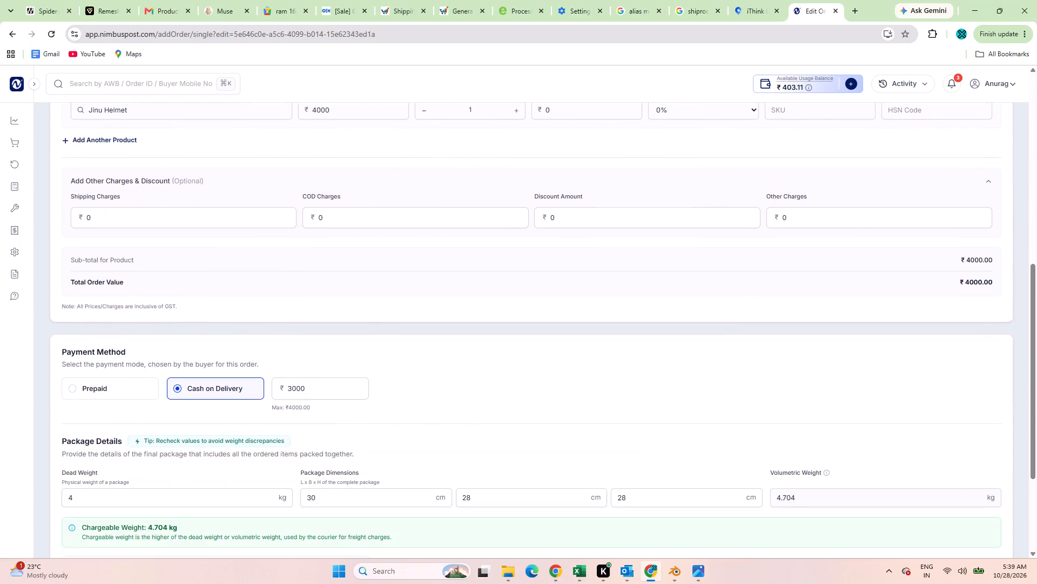
{"action": "scroll", "coordinate": [368, 326], "scroll_direction": "down", "scroll_amount": 3}
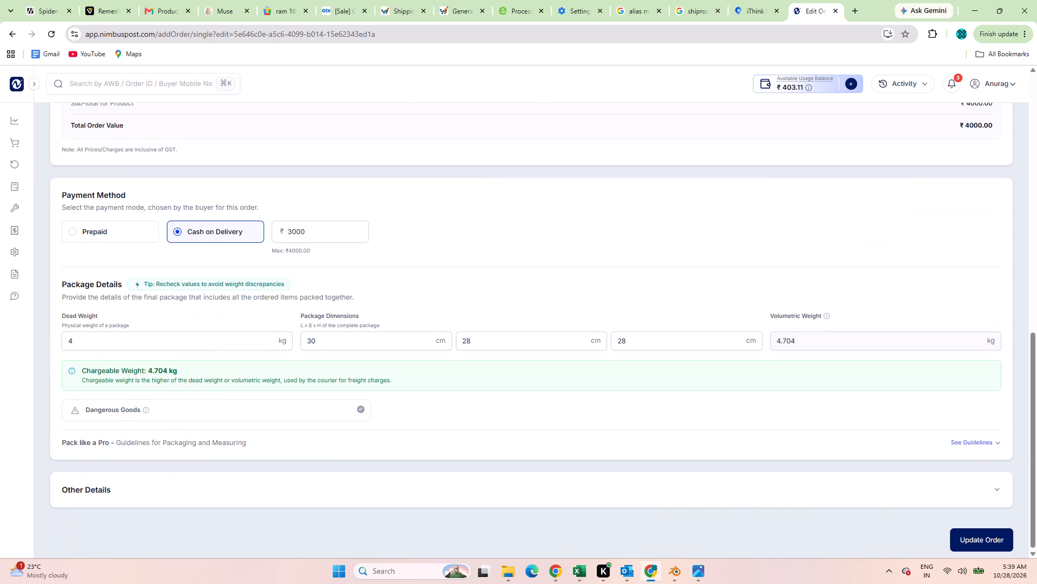
{"action": "left_click", "coordinate": [363, 340]}
{"action": "key", "text": "BackSpace"}
{"action": "key", "text": "BackSpace"}
{"action": "key", "text": "BackSpace"}
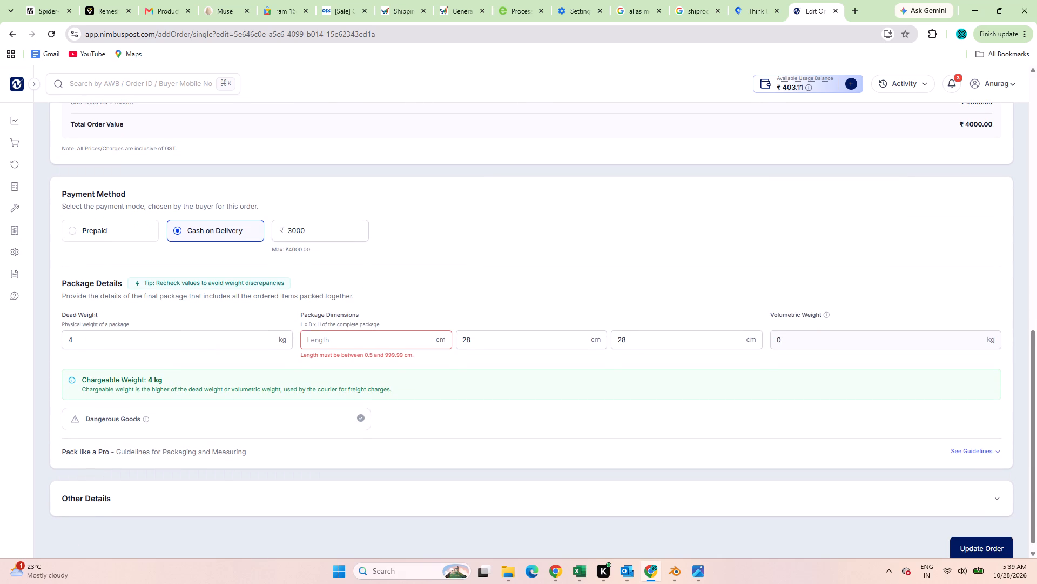
{"action": "key", "text": "2"}
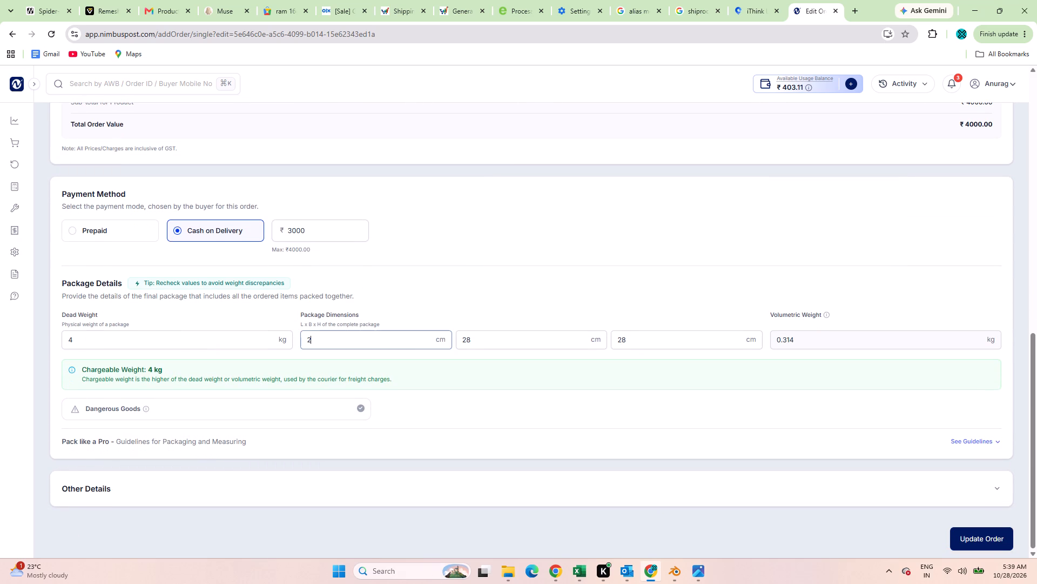
{"action": "key", "text": "8"}
{"action": "scroll", "coordinate": [821, 394], "scroll_direction": "down", "scroll_amount": 2}
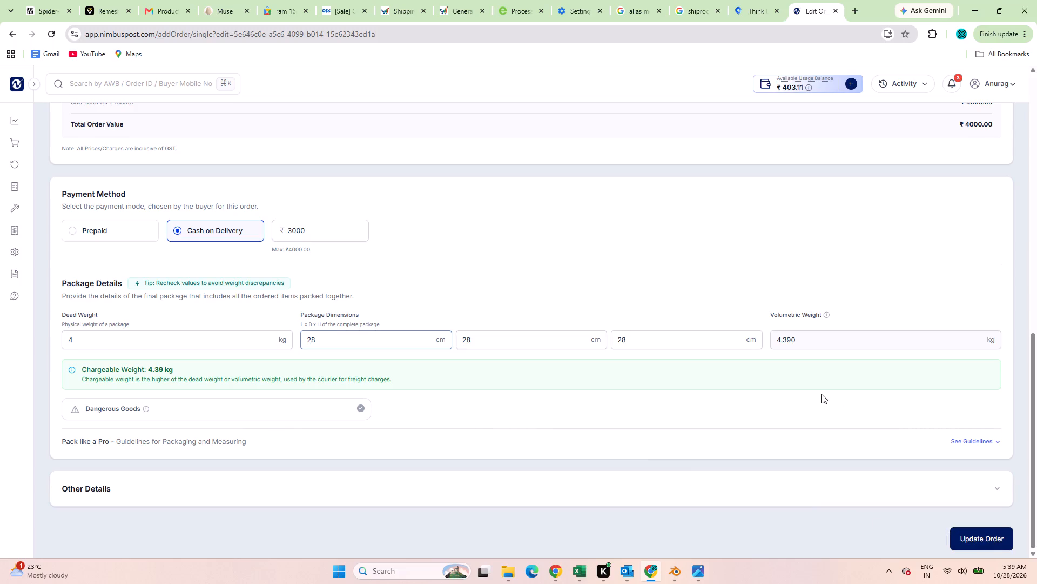
{"action": "left_click", "coordinate": [983, 536]}
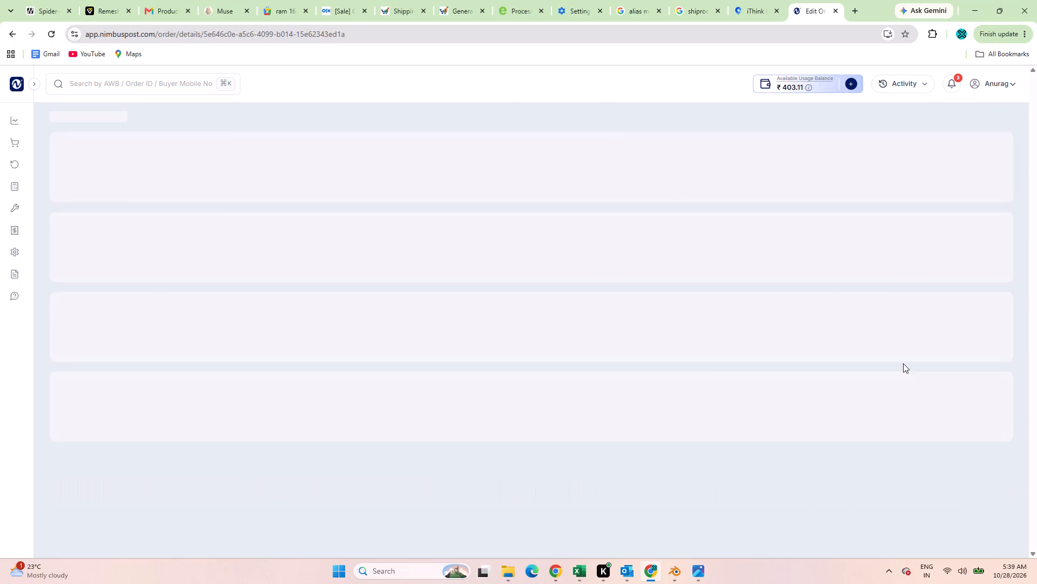
{"action": "left_click", "coordinate": [882, 230]}
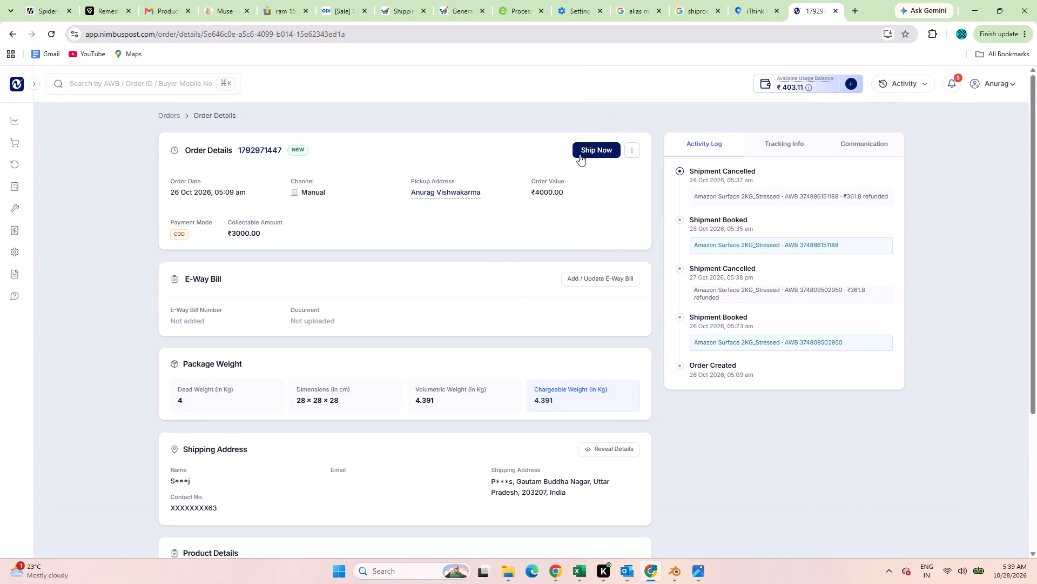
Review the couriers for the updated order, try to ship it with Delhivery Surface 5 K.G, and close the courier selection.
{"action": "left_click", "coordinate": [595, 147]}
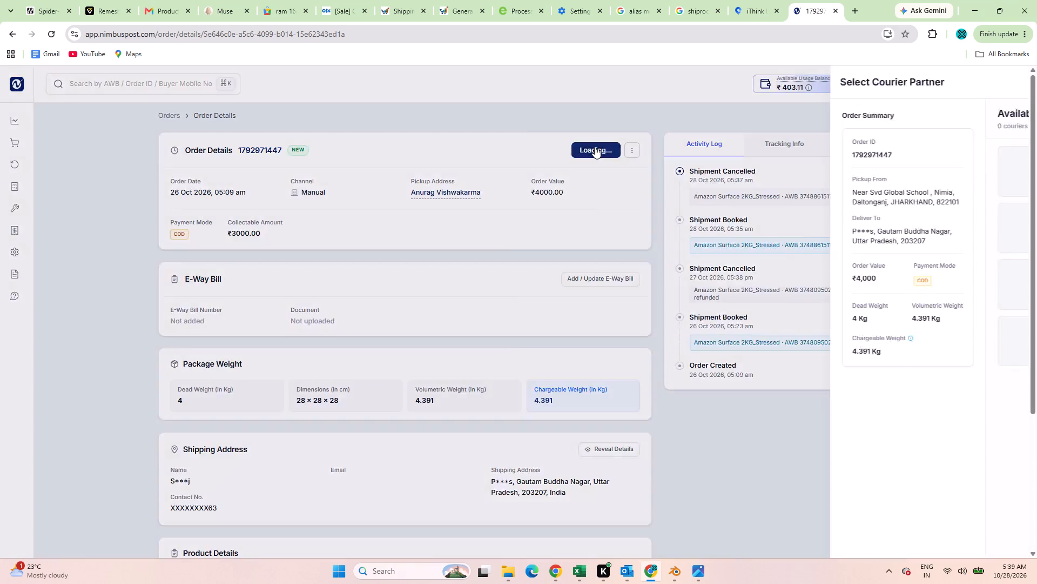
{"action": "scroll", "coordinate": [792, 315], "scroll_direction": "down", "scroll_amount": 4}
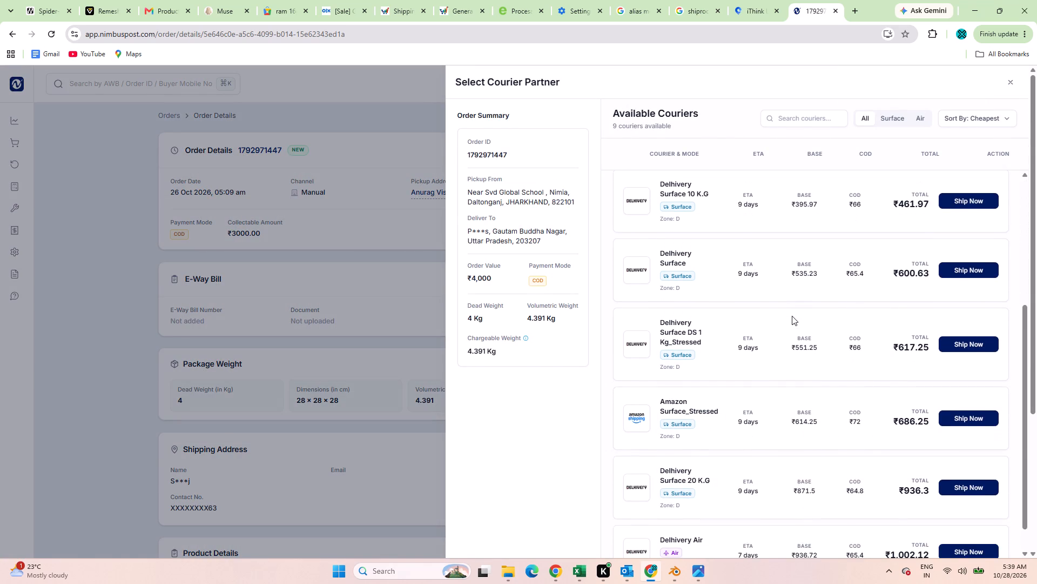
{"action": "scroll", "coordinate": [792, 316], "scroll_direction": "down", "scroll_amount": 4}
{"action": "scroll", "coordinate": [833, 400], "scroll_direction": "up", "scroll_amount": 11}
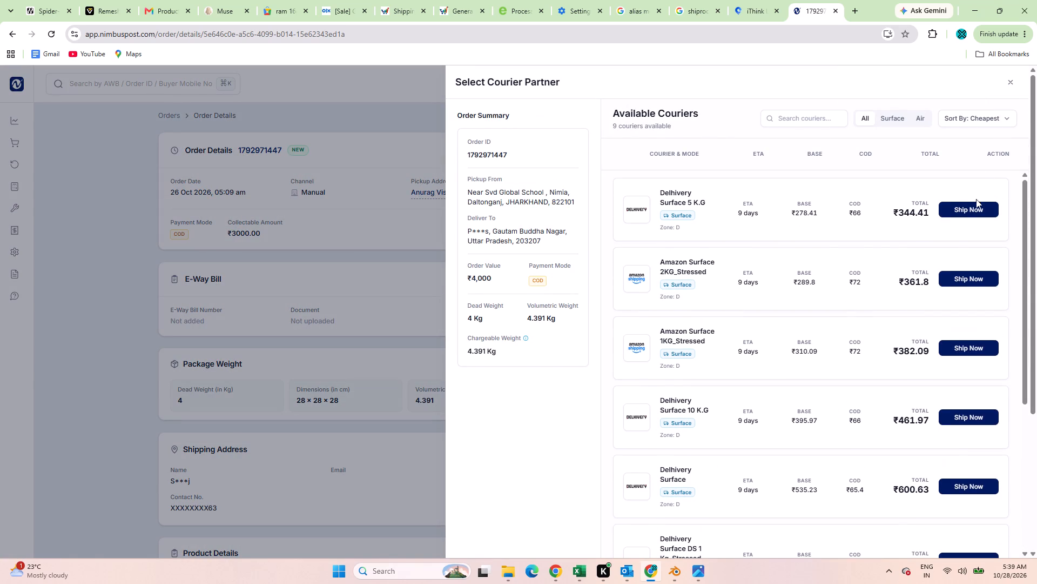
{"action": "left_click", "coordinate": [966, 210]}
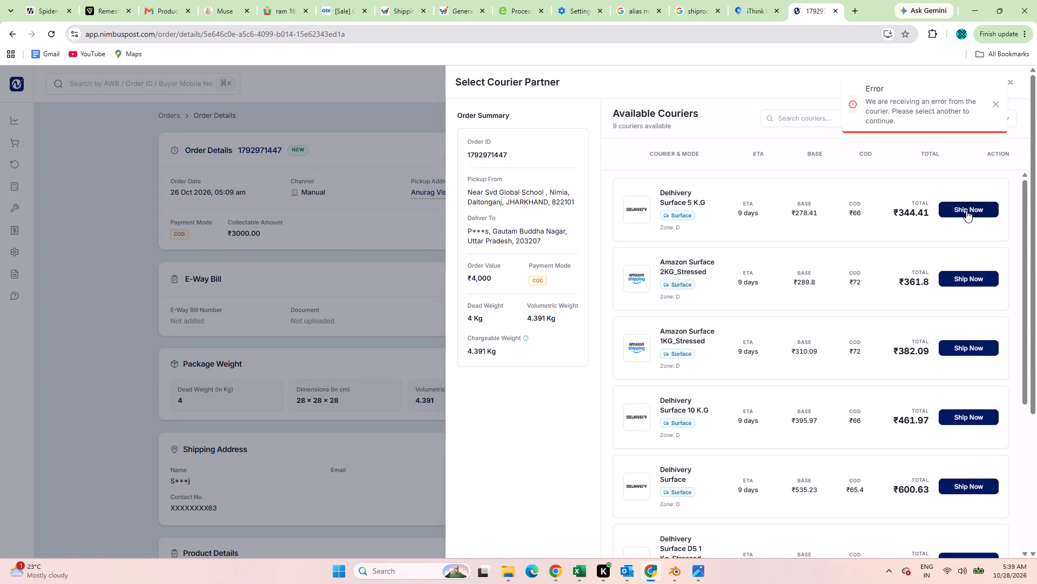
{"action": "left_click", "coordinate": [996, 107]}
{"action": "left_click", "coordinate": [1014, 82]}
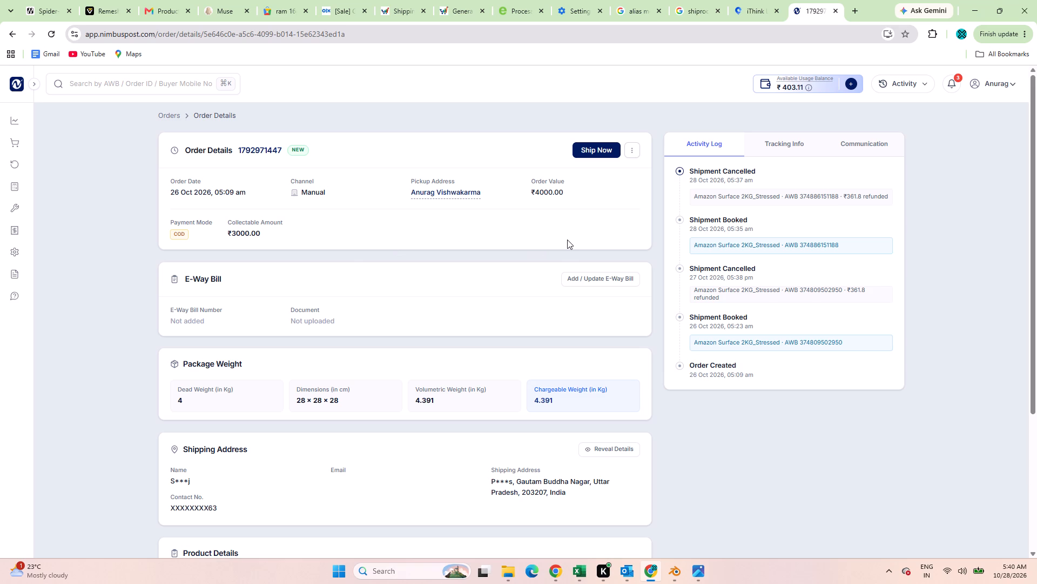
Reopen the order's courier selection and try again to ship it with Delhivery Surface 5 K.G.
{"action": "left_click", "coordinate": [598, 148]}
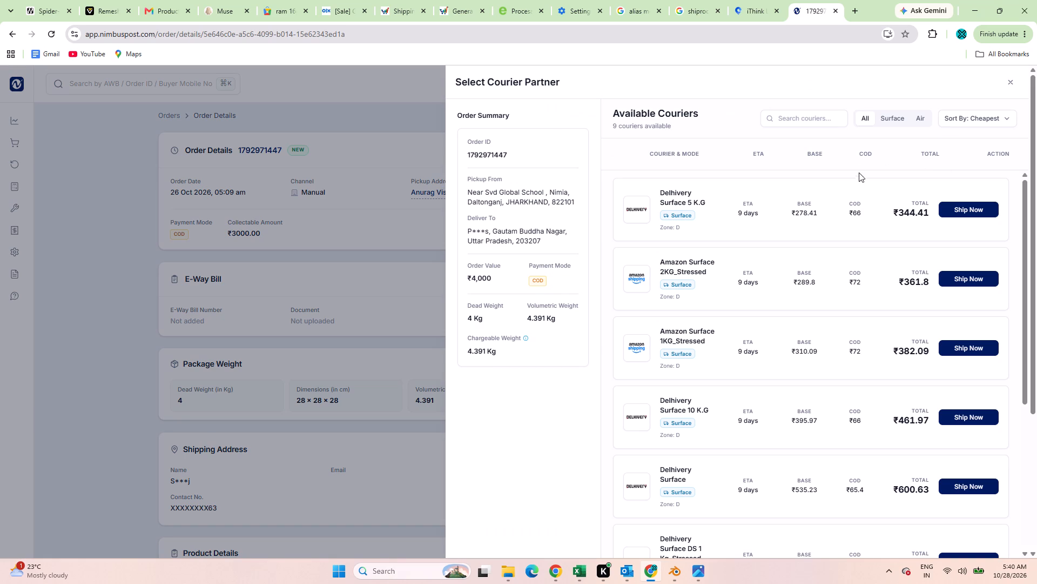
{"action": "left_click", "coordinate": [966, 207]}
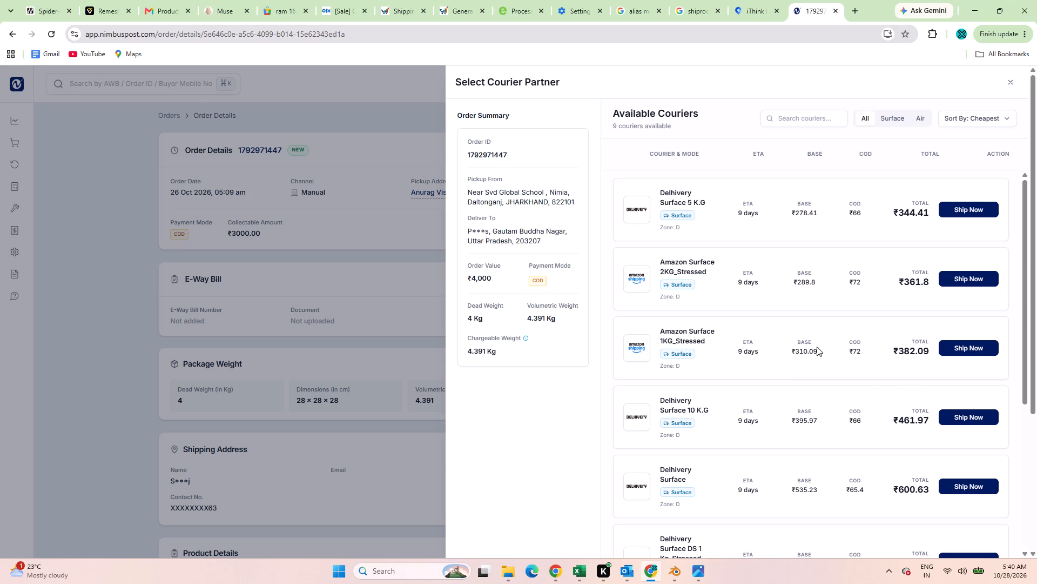
Examine the rates and delivery times of the available couriers, and sort them by Fastest.
{"action": "scroll", "coordinate": [828, 339], "scroll_direction": "down", "scroll_amount": 2}
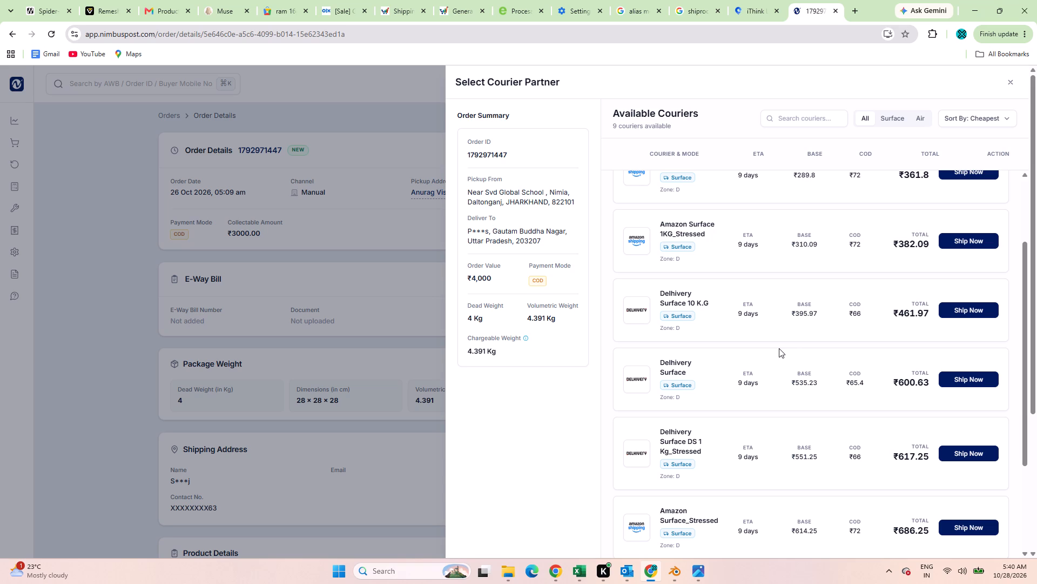
{"action": "scroll", "coordinate": [779, 348], "scroll_direction": "down", "scroll_amount": 1}
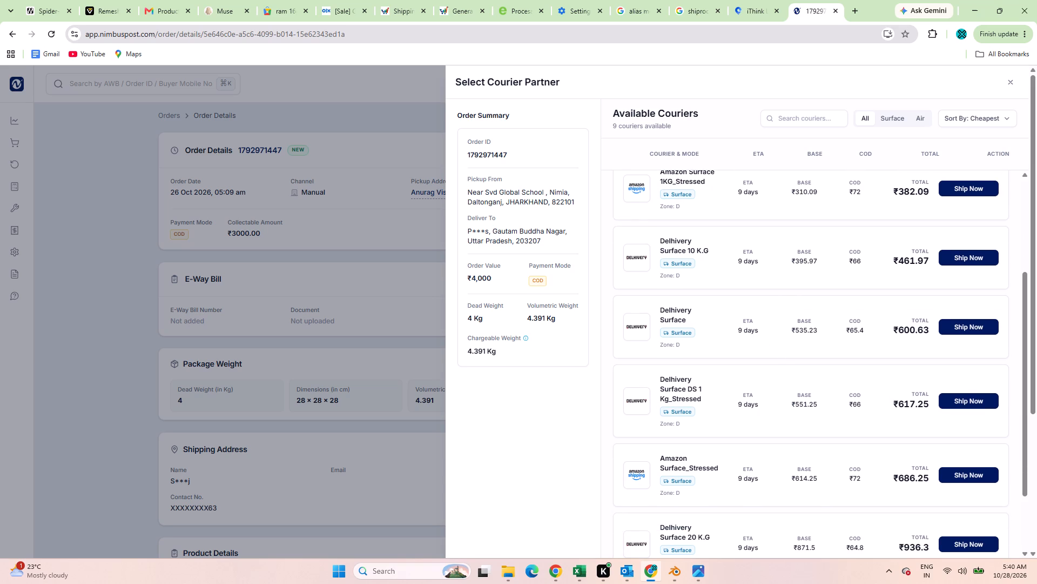
{"action": "scroll", "coordinate": [745, 330], "scroll_direction": "up", "scroll_amount": 2}
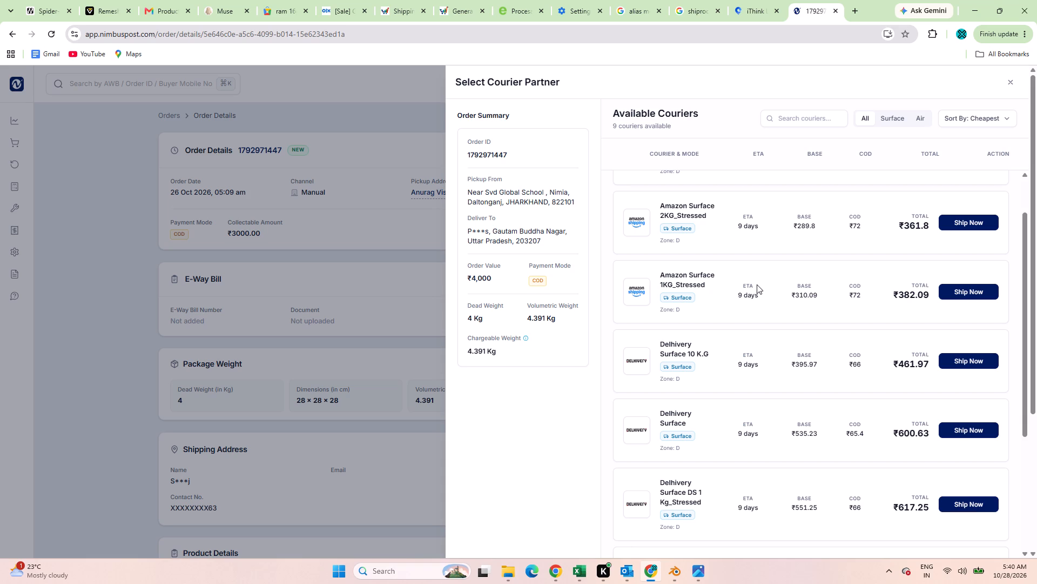
{"action": "scroll", "coordinate": [757, 284], "scroll_direction": "up", "scroll_amount": 3}
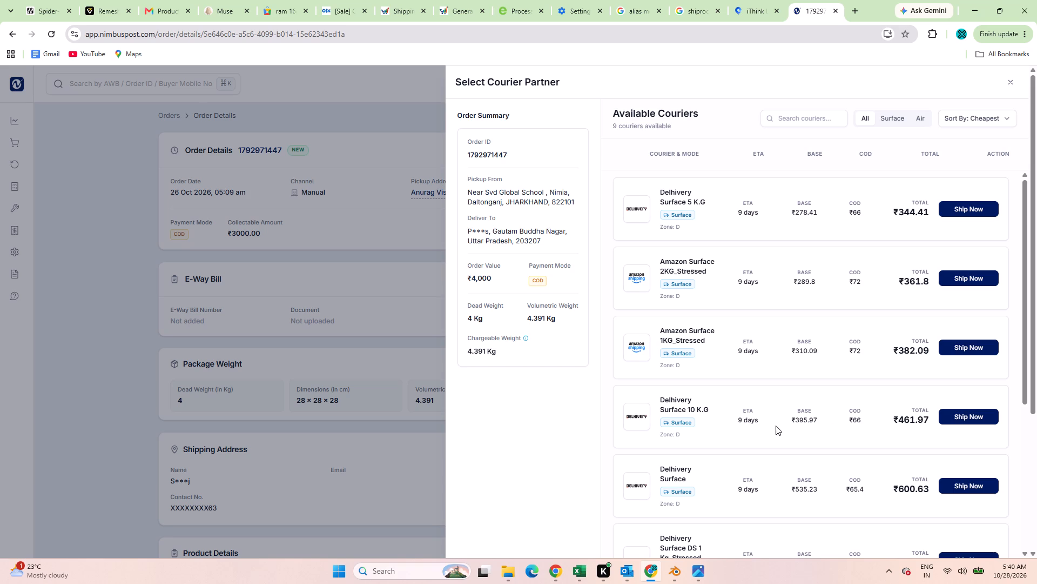
{"action": "scroll", "coordinate": [816, 421], "scroll_direction": "up", "scroll_amount": 4}
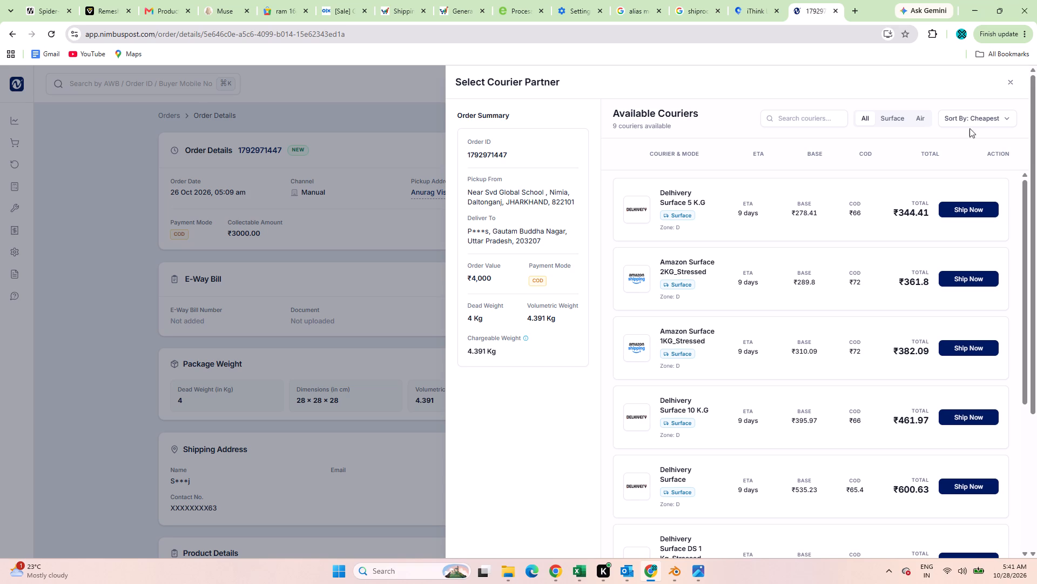
{"action": "left_click", "coordinate": [976, 121]}
{"action": "left_click", "coordinate": [964, 156]}
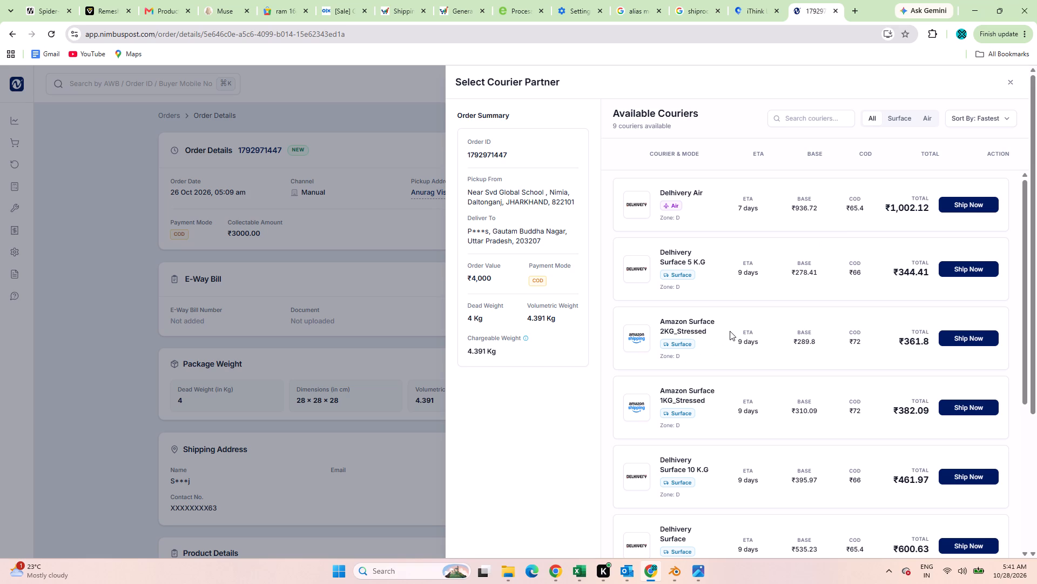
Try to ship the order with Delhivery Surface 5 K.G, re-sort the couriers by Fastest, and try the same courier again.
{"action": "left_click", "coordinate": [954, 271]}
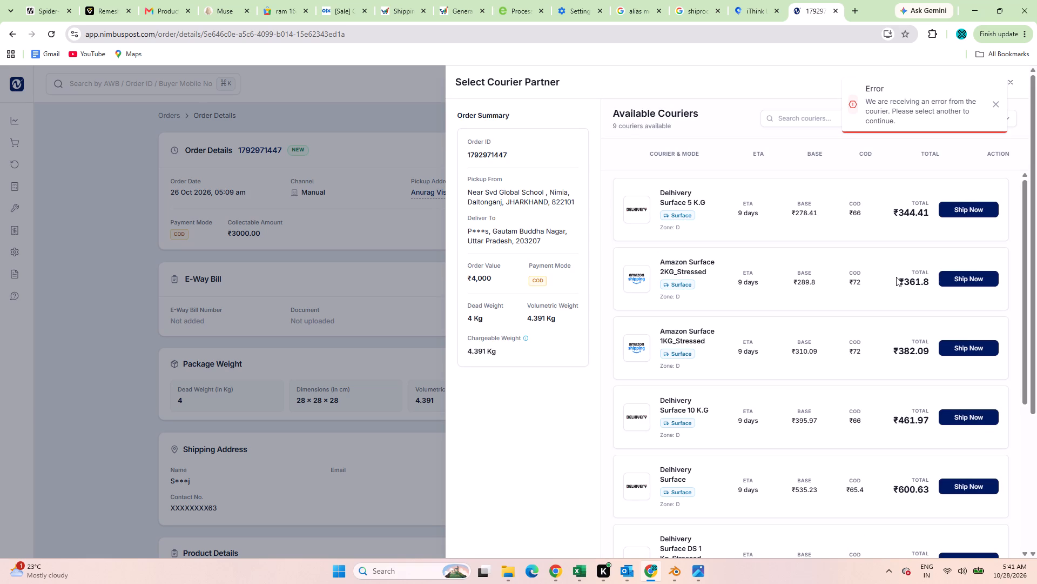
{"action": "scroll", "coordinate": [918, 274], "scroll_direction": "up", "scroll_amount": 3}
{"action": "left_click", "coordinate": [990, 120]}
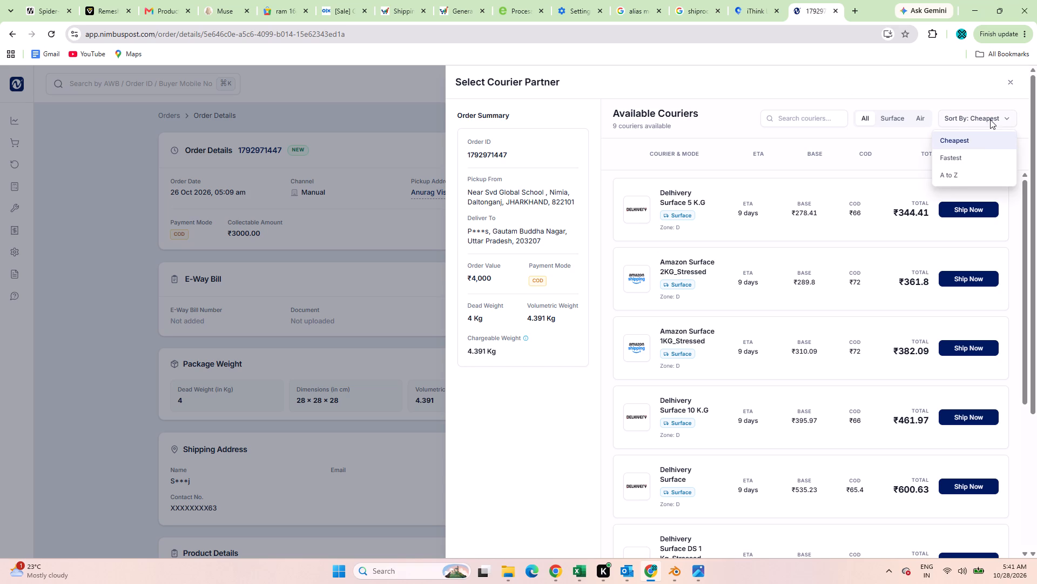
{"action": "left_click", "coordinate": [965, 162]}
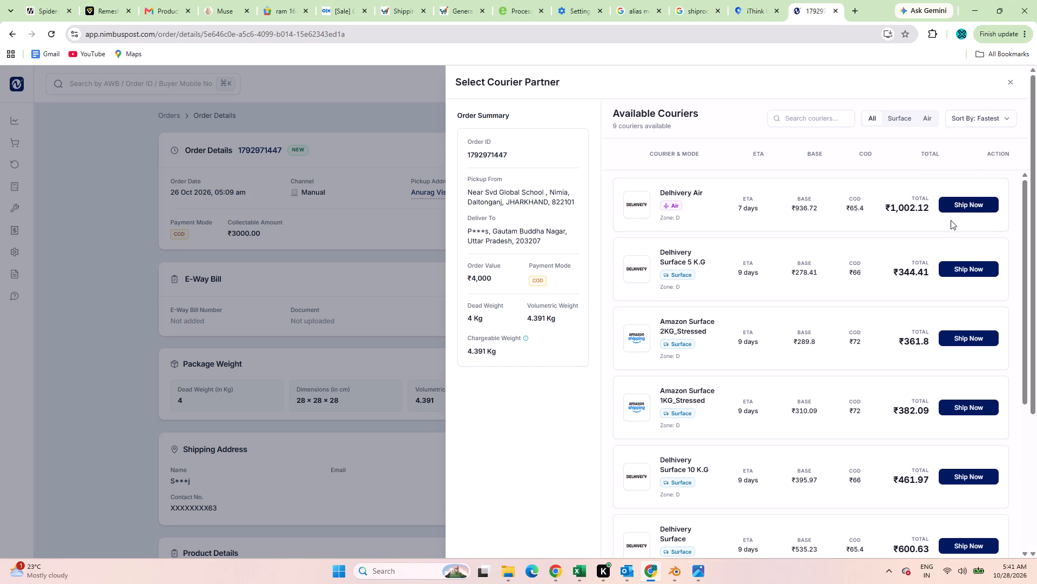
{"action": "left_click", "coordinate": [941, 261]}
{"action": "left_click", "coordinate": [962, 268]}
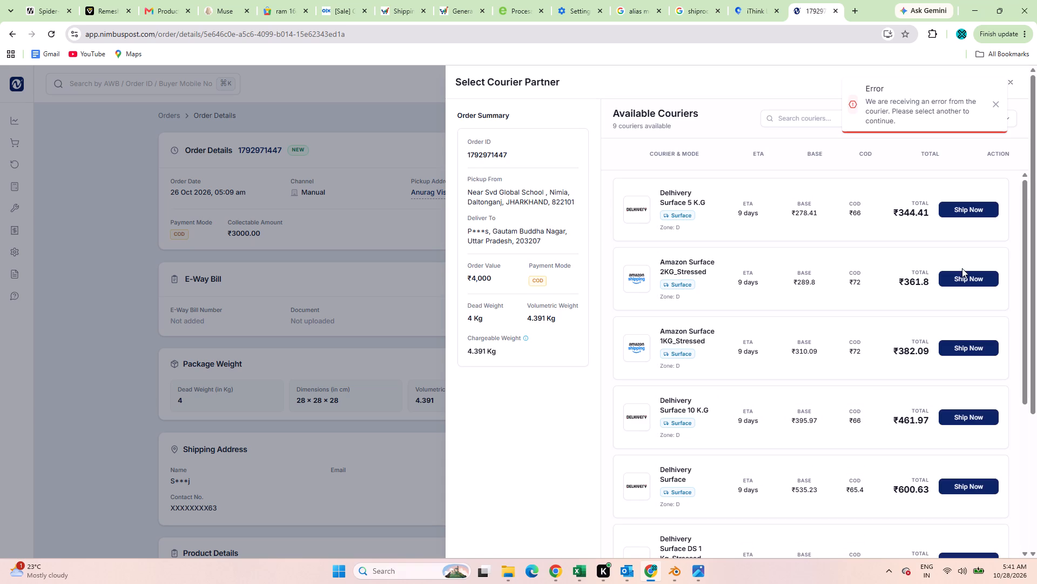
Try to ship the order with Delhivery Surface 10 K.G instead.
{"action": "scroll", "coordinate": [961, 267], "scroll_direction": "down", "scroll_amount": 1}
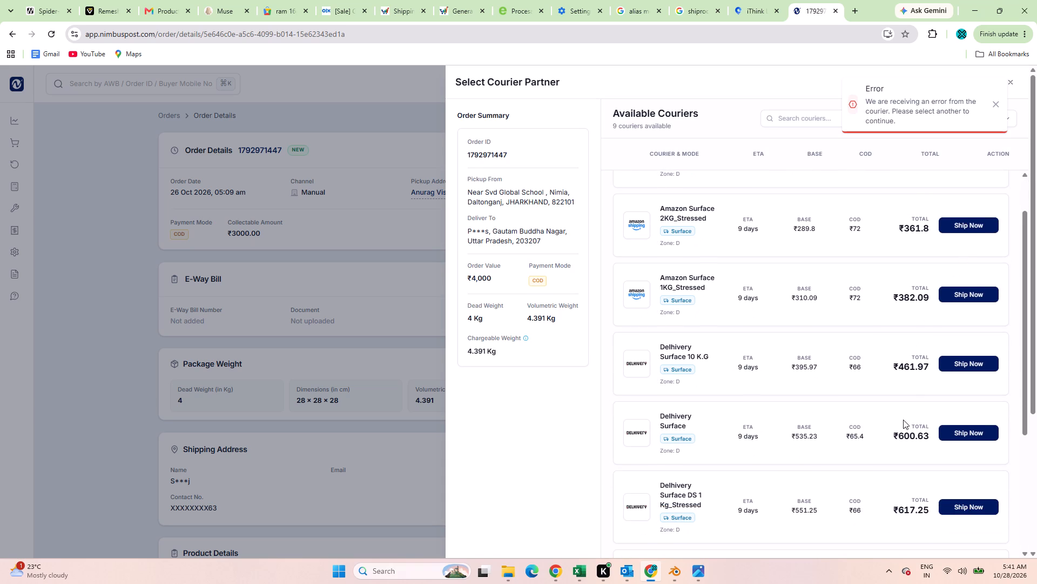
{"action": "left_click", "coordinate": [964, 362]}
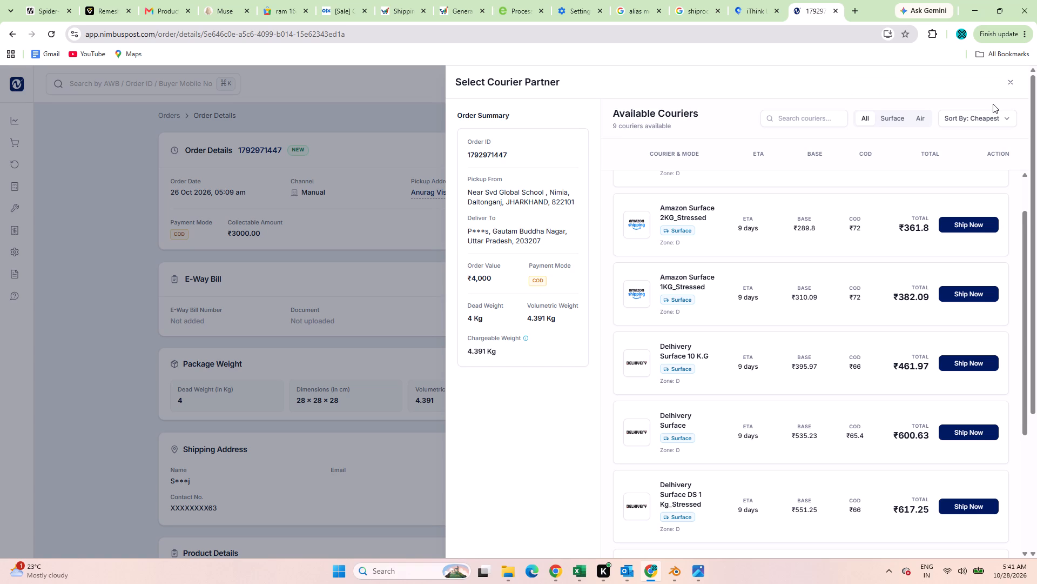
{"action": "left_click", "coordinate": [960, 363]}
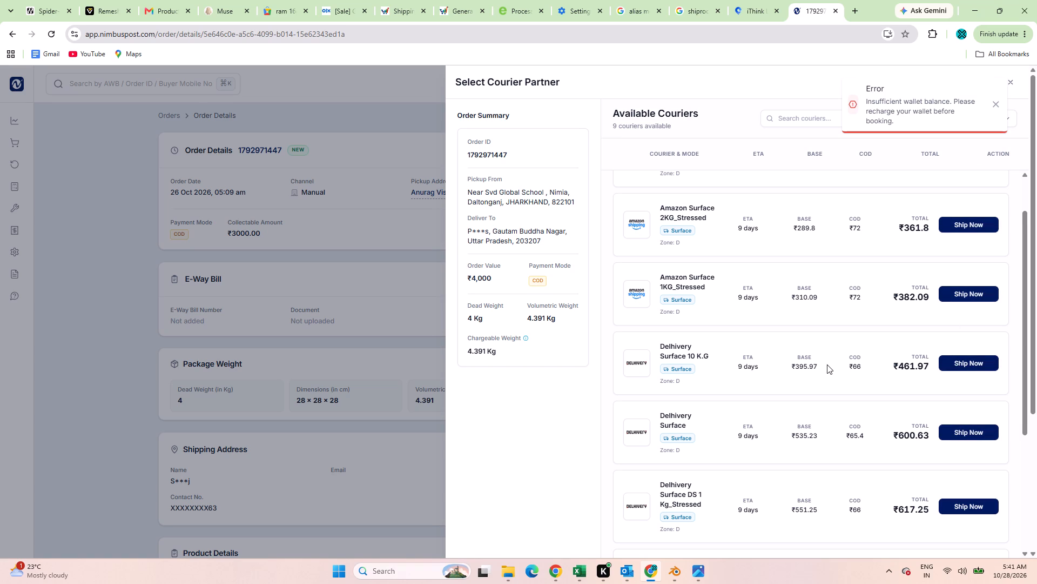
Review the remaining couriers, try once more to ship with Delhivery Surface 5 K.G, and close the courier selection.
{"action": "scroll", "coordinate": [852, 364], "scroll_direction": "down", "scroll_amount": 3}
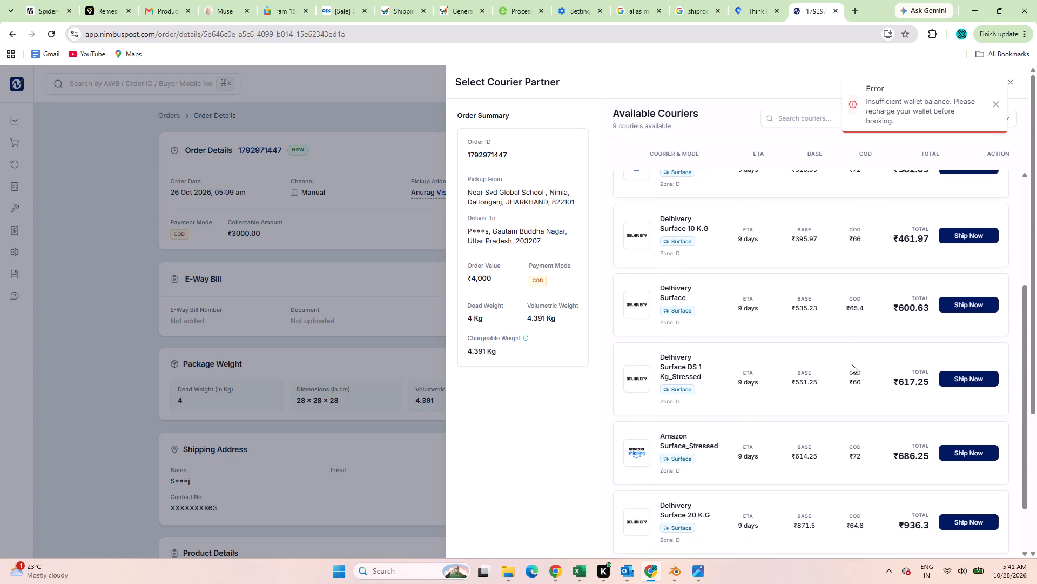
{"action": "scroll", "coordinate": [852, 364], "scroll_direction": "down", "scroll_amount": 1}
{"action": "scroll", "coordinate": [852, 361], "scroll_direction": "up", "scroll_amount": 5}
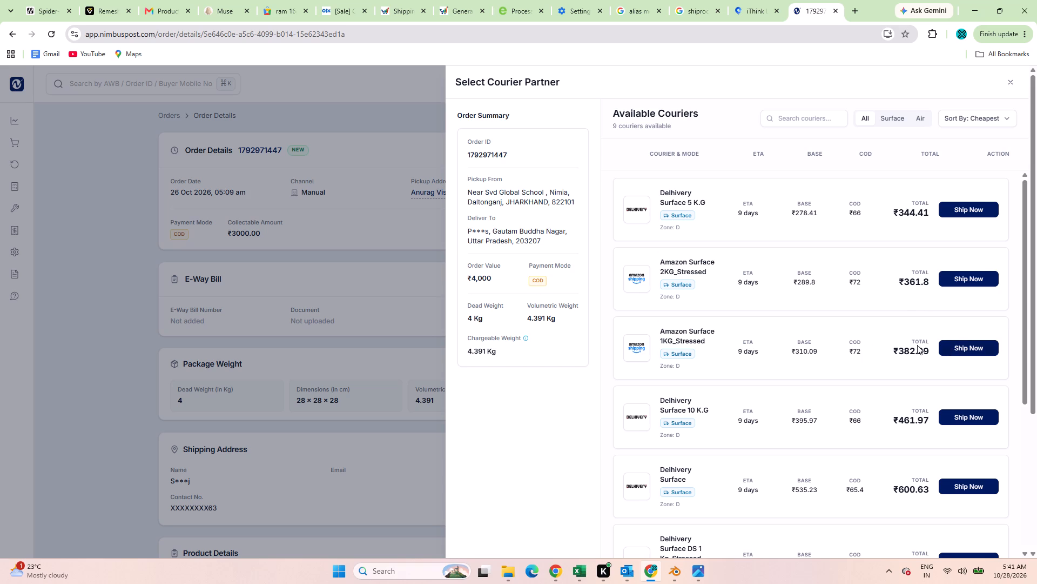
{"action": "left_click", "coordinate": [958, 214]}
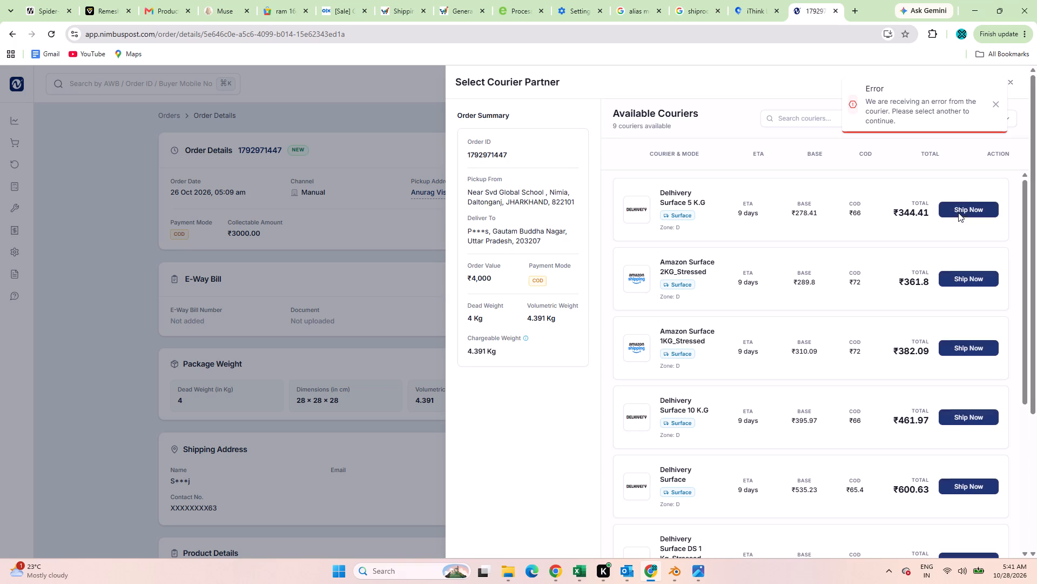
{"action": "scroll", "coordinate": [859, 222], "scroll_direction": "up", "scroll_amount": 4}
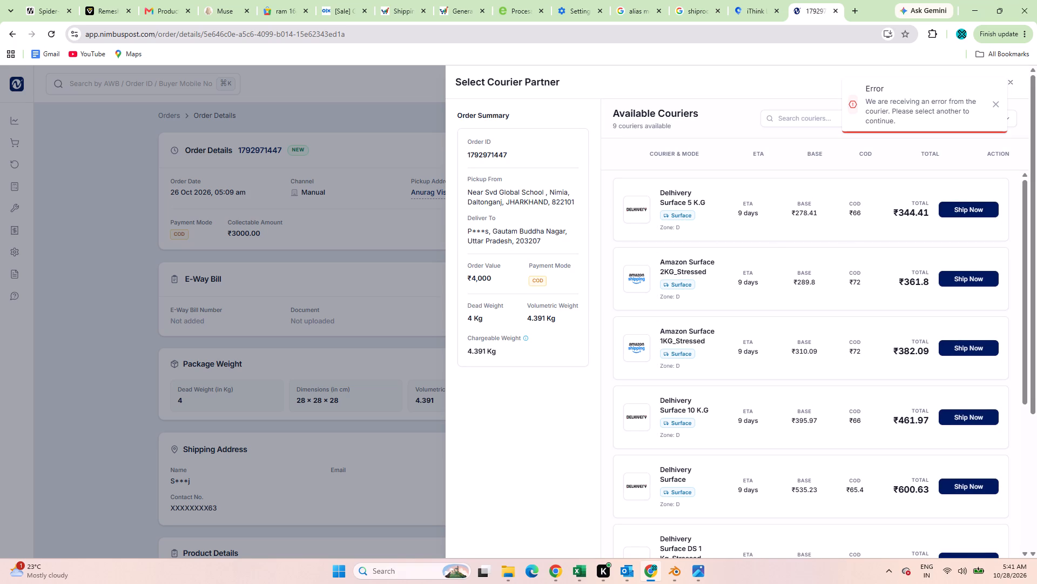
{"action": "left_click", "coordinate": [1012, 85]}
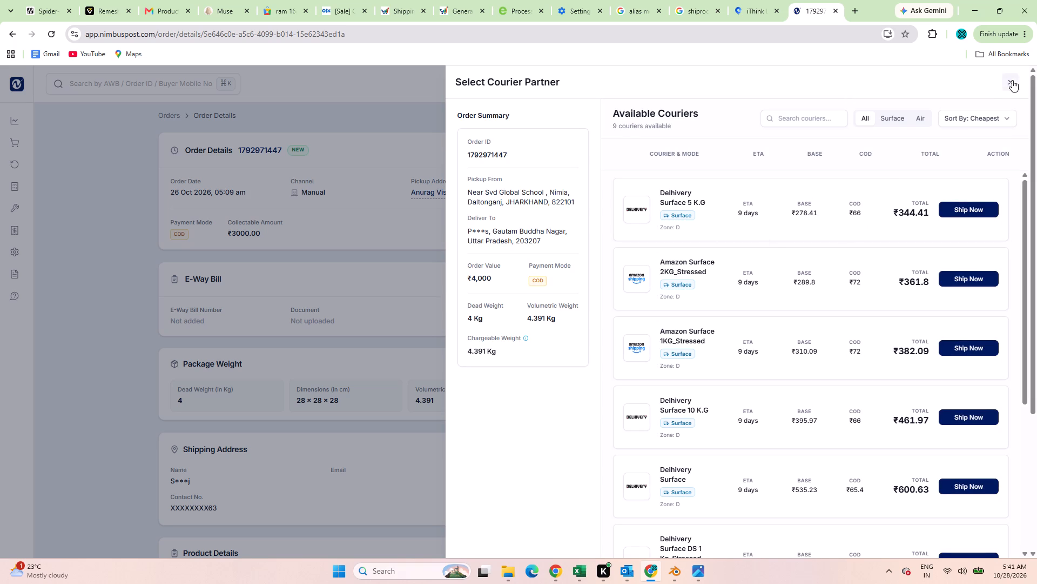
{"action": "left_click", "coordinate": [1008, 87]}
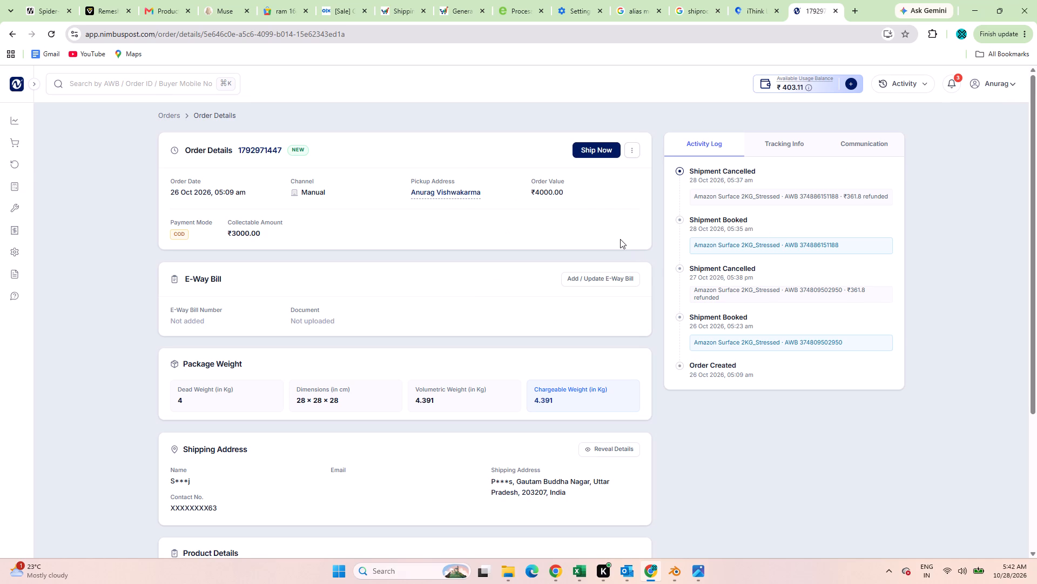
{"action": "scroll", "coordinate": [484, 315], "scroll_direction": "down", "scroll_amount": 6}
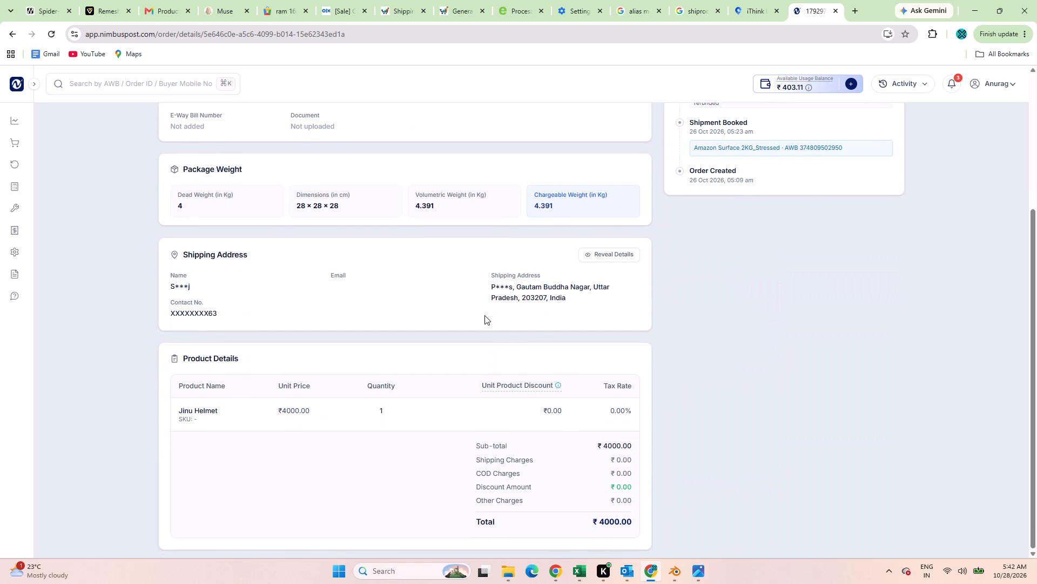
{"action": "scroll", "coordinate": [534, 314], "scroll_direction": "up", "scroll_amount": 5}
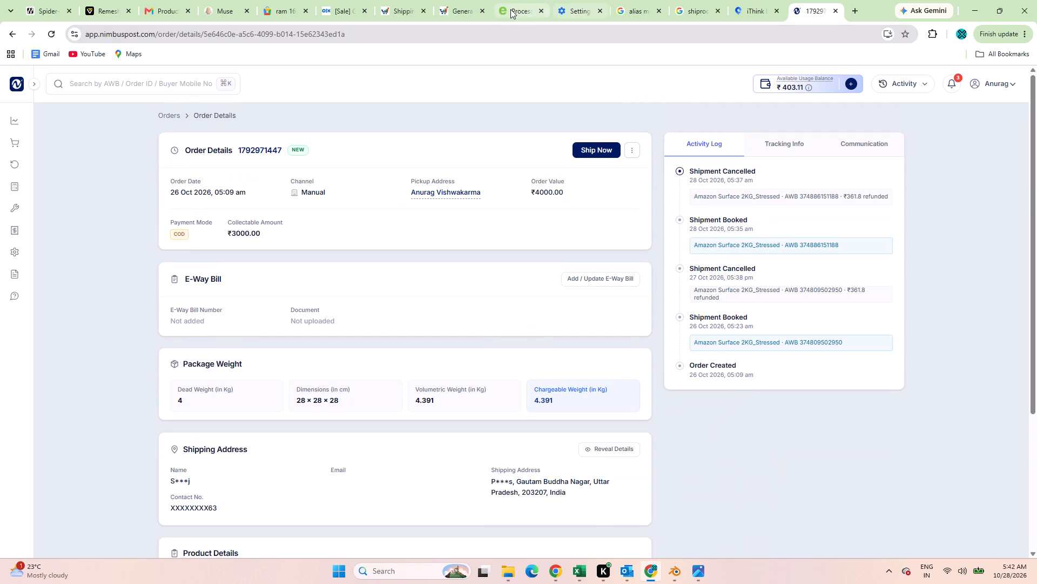
Search Google in a new tab for "shiprocket alternative in india" and open the sponsored Shadowfax360 result.
{"action": "left_click", "coordinate": [852, 11]}
{"action": "left_click", "coordinate": [445, 185]}
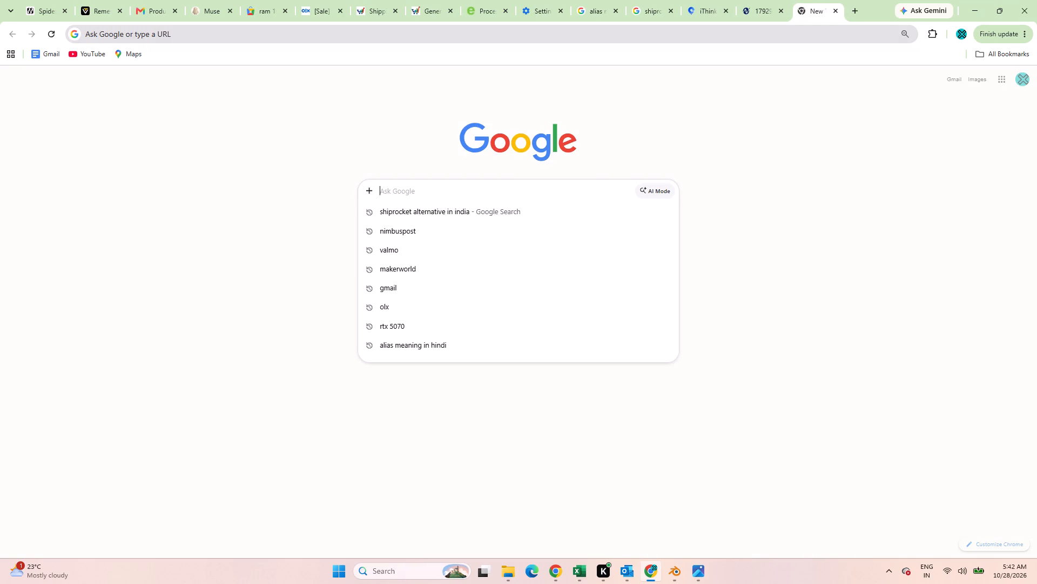
{"action": "left_click", "coordinate": [422, 209]}
{"action": "scroll", "coordinate": [340, 347], "scroll_direction": "down", "scroll_amount": 3}
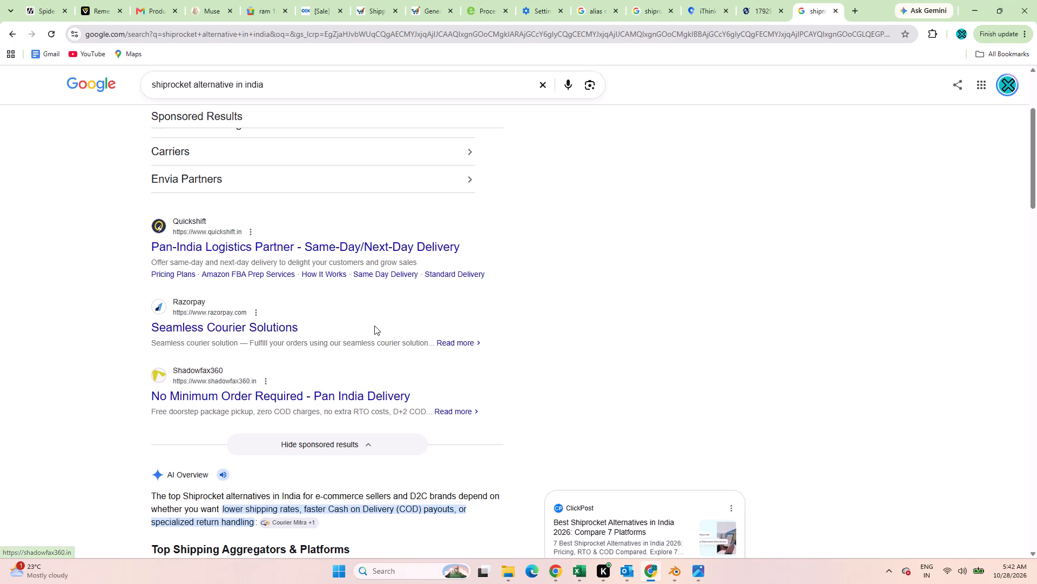
{"action": "left_click", "coordinate": [346, 397]}
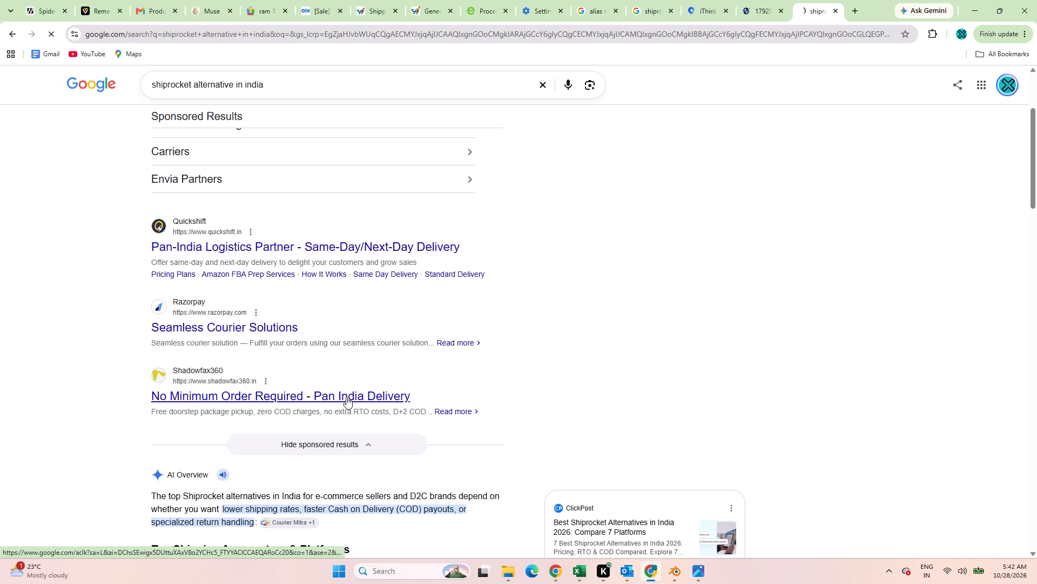
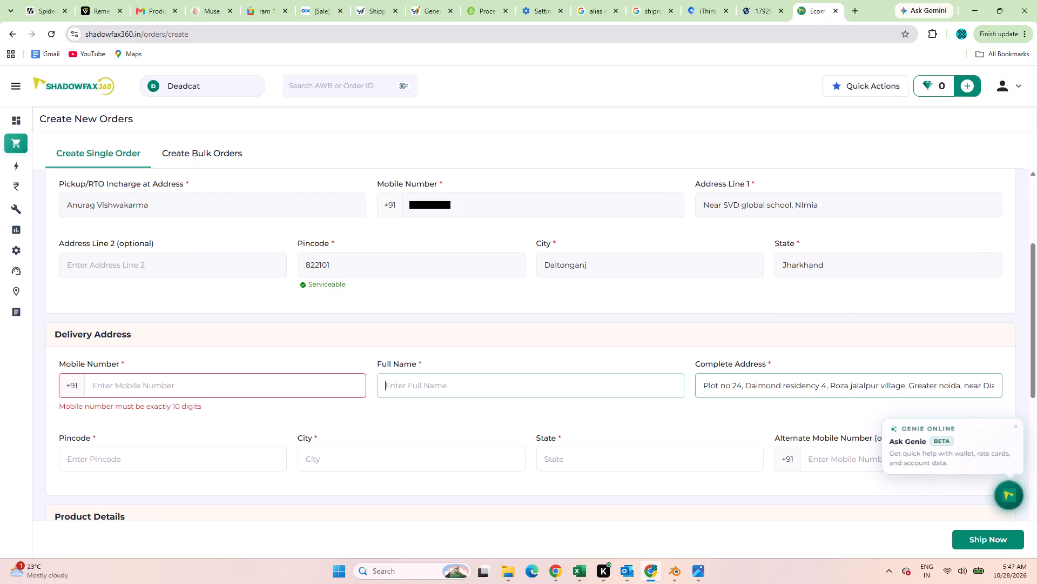
Enter the recipient's first name and copy their phone number from the Envia shipment into the delivery address's mobile number.
{"action": "type", "text": "Suraj"}
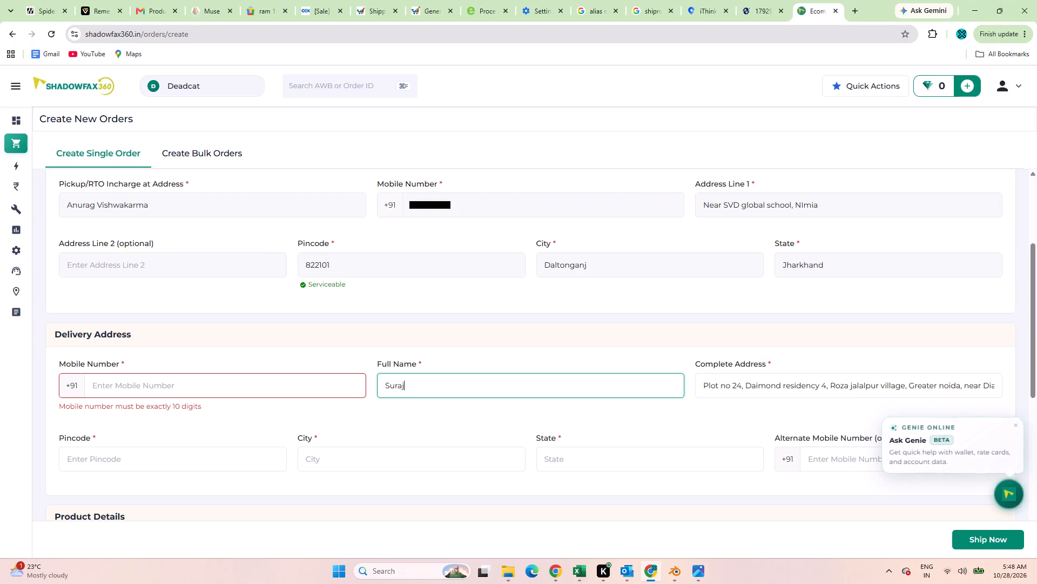
{"action": "left_click", "coordinate": [277, 383]}
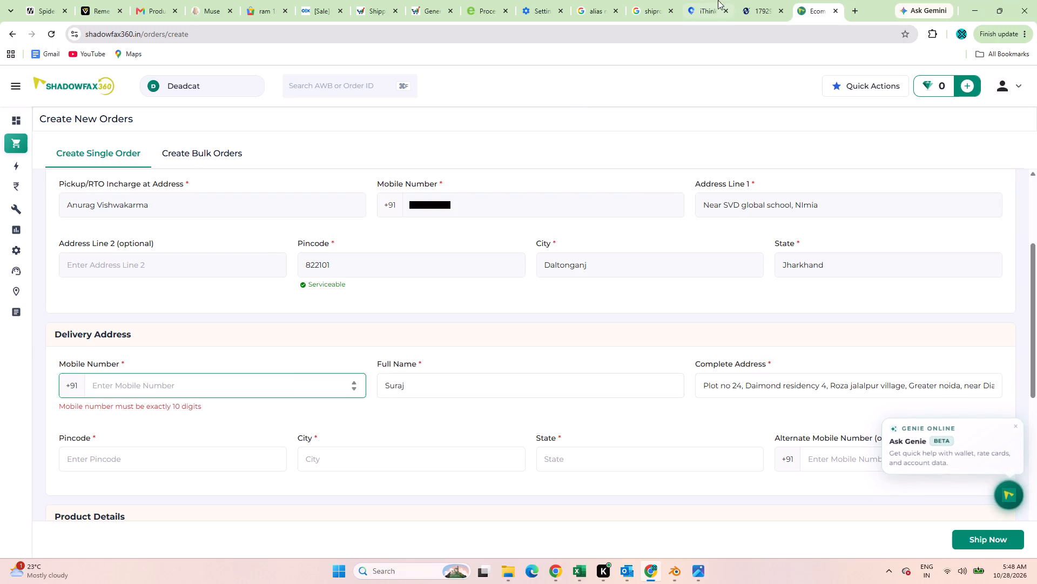
{"action": "left_click", "coordinate": [427, 12]}
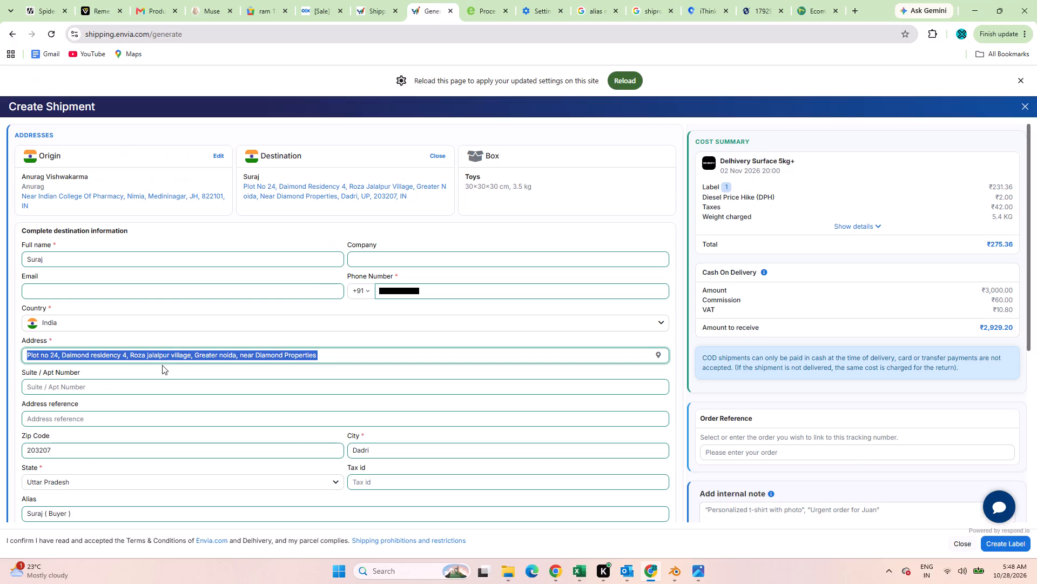
{"action": "left_click_drag", "start_coordinate": [423, 290], "coordinate": [373, 284]}
{"action": "right_click", "coordinate": [392, 290]}
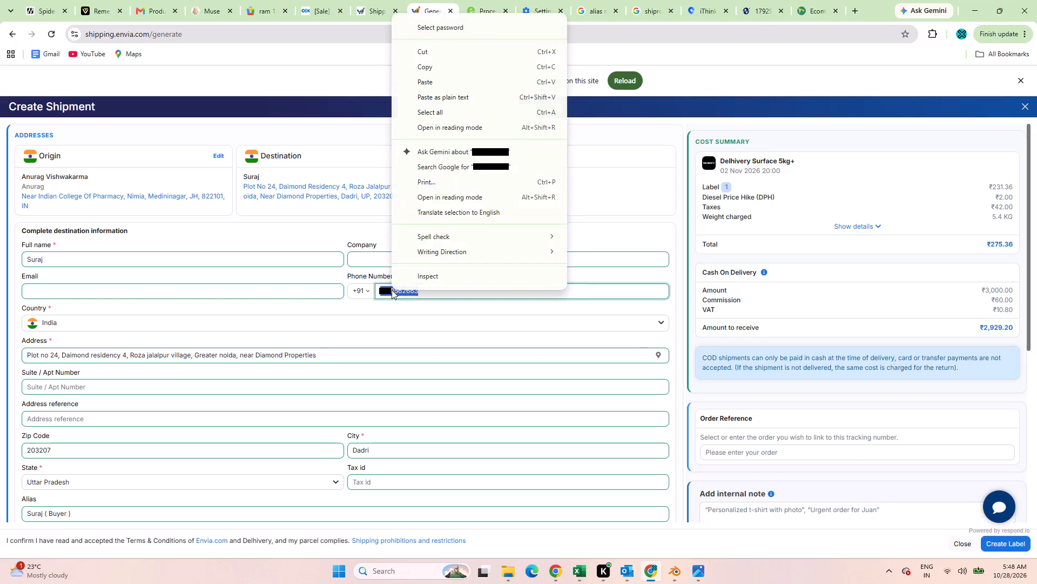
{"action": "left_click", "coordinate": [429, 65]}
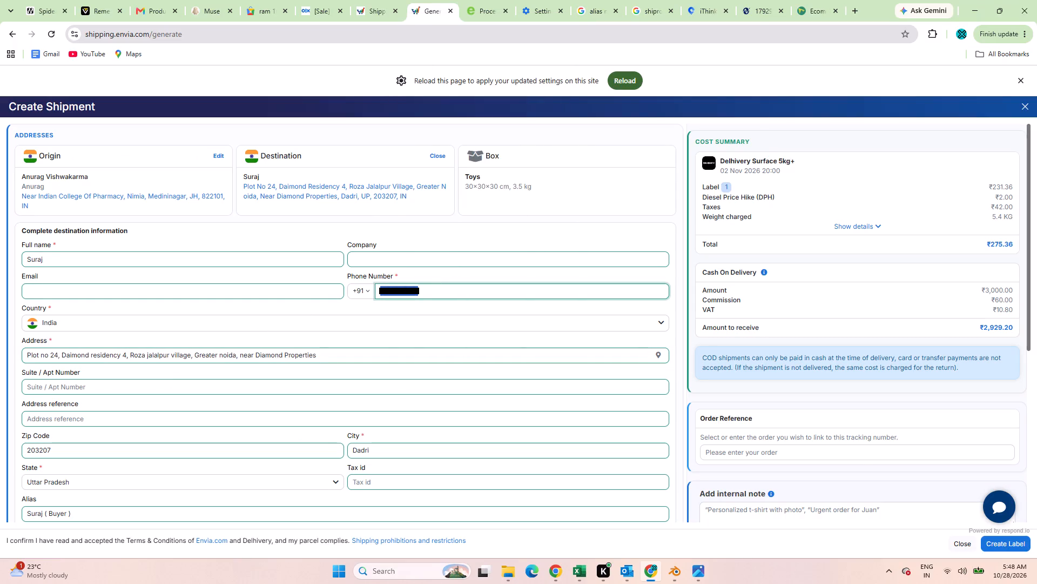
{"action": "left_click", "coordinate": [810, 15]}
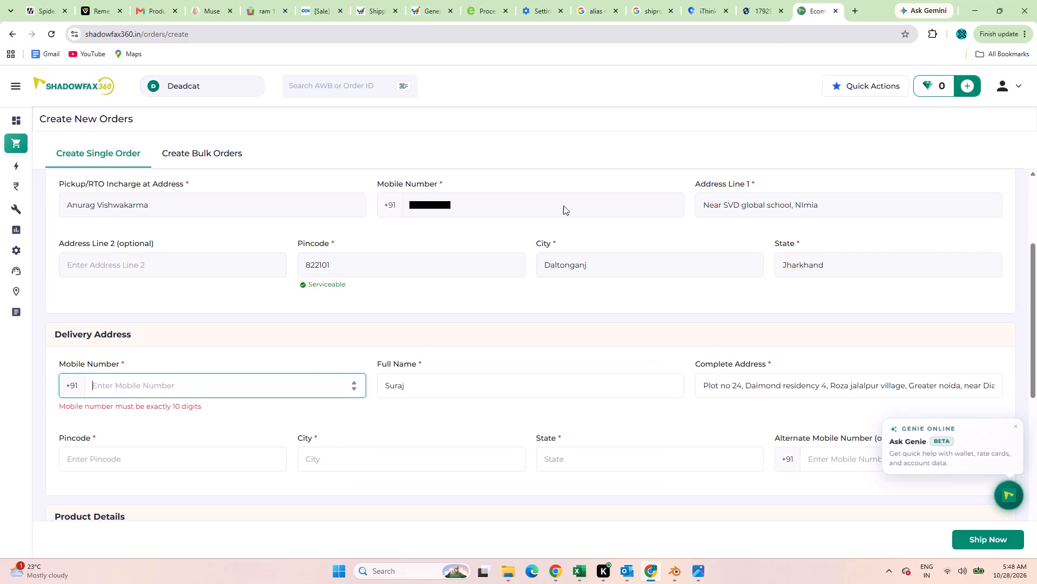
{"action": "right_click", "coordinate": [143, 383]}
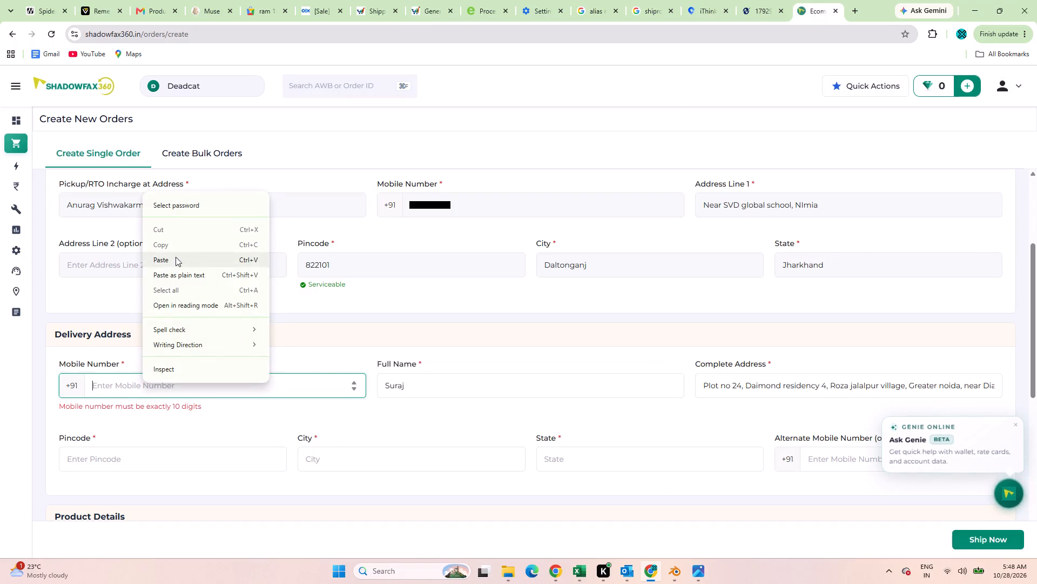
{"action": "left_click", "coordinate": [176, 257]}
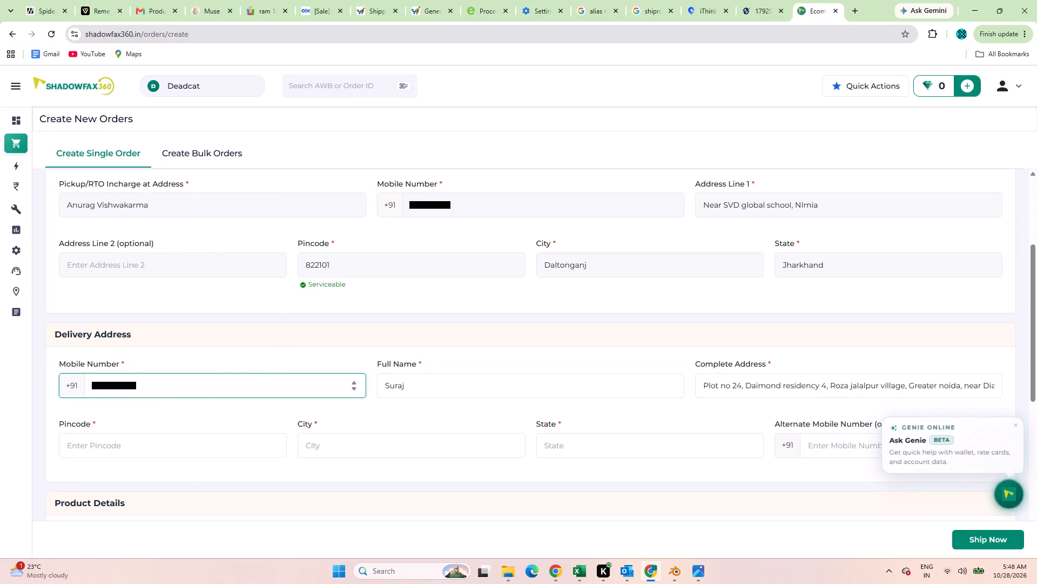
Enter the recipient's pincode in the delivery address, check the city and state fields, and re-enter the pincode's last digit.
{"action": "left_click", "coordinate": [142, 448]}
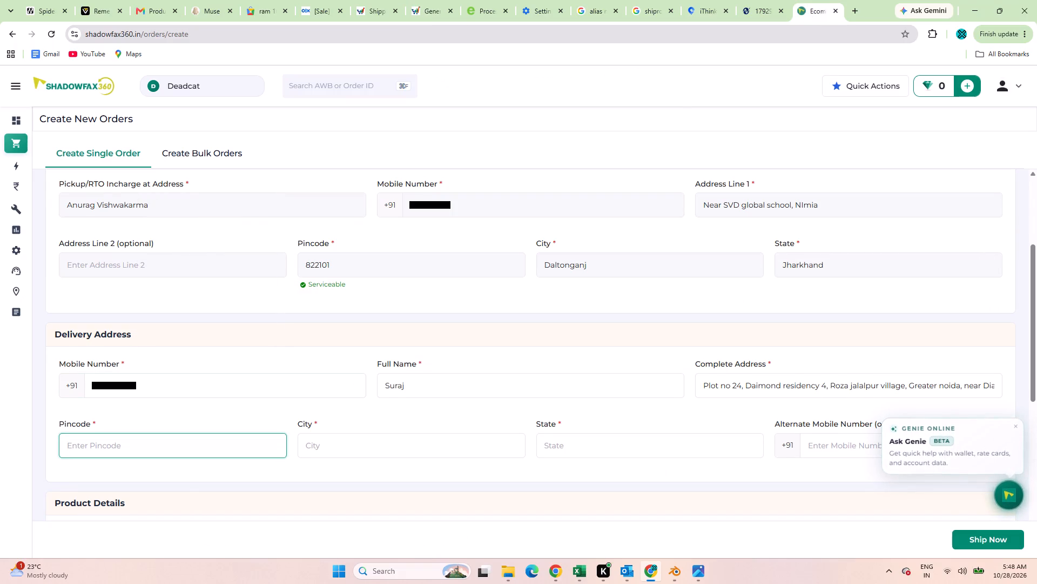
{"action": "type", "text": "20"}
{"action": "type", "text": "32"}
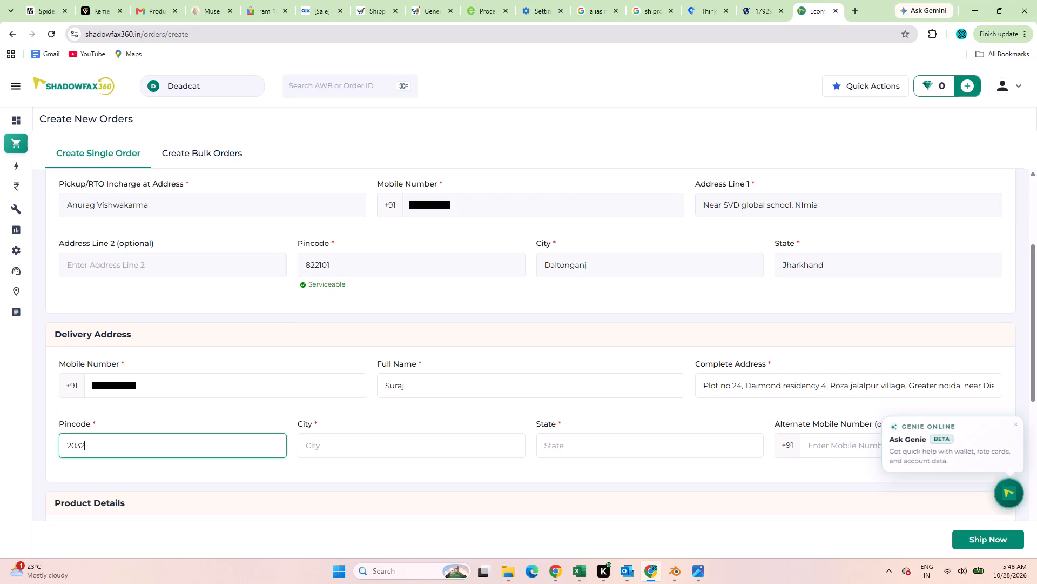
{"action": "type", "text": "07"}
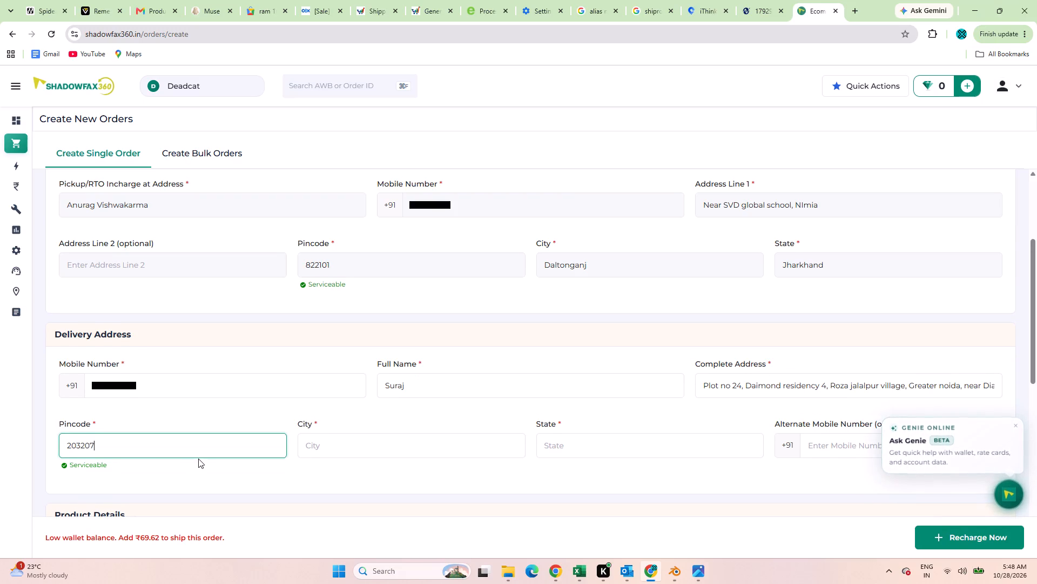
{"action": "scroll", "coordinate": [431, 426], "scroll_direction": "down", "scroll_amount": 1}
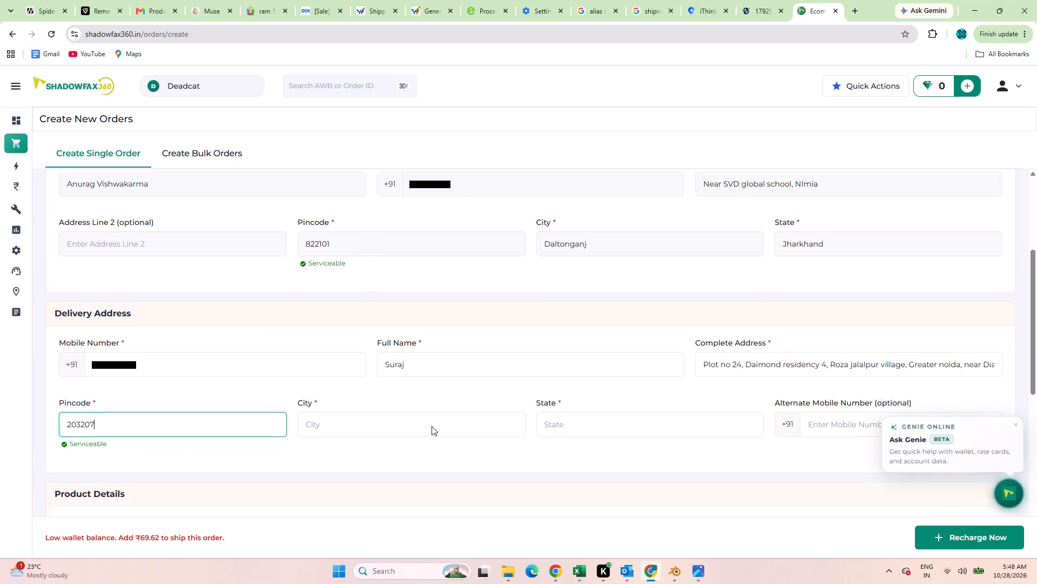
{"action": "left_click", "coordinate": [402, 382]}
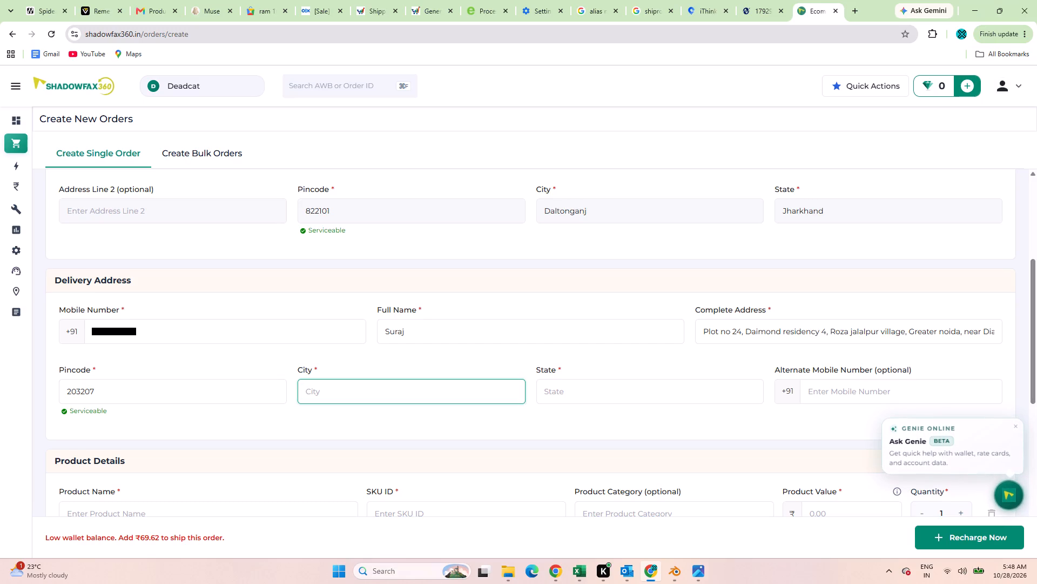
{"action": "left_click", "coordinate": [634, 389]}
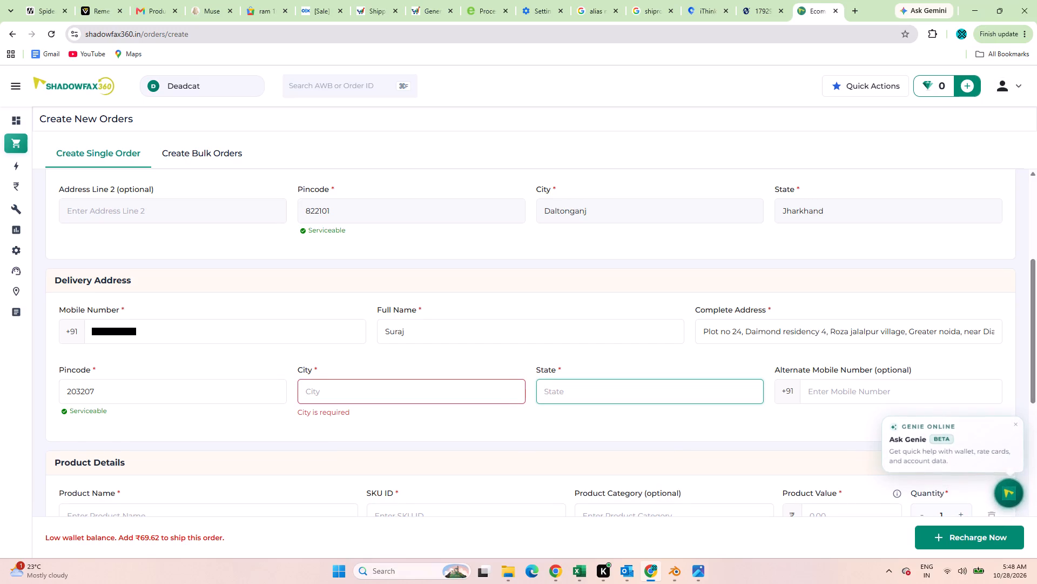
{"action": "left_click", "coordinate": [444, 396]}
{"action": "left_click", "coordinate": [183, 394]}
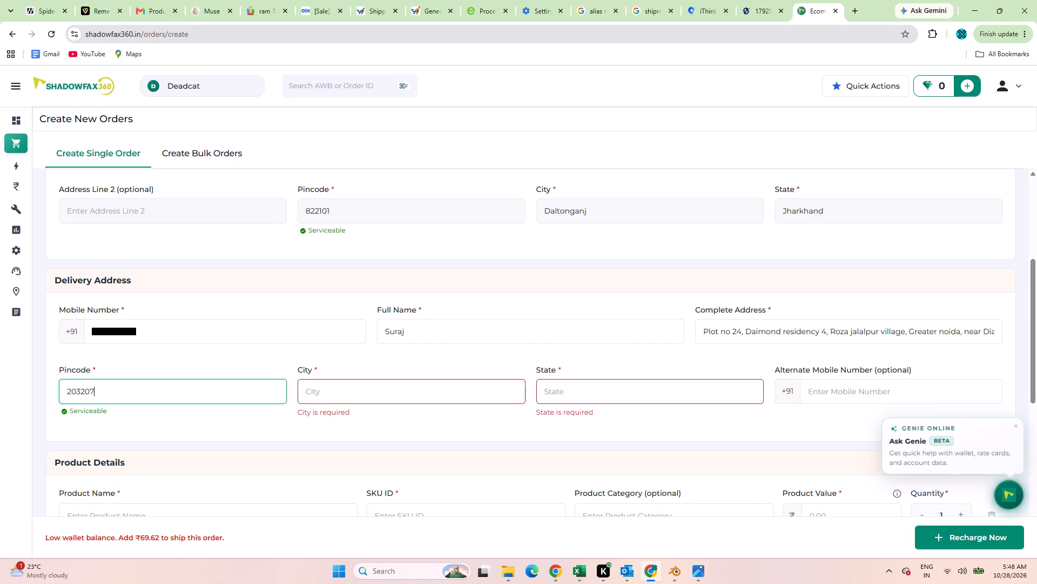
{"action": "key", "text": "BackSpace"}
{"action": "key", "text": "7"}
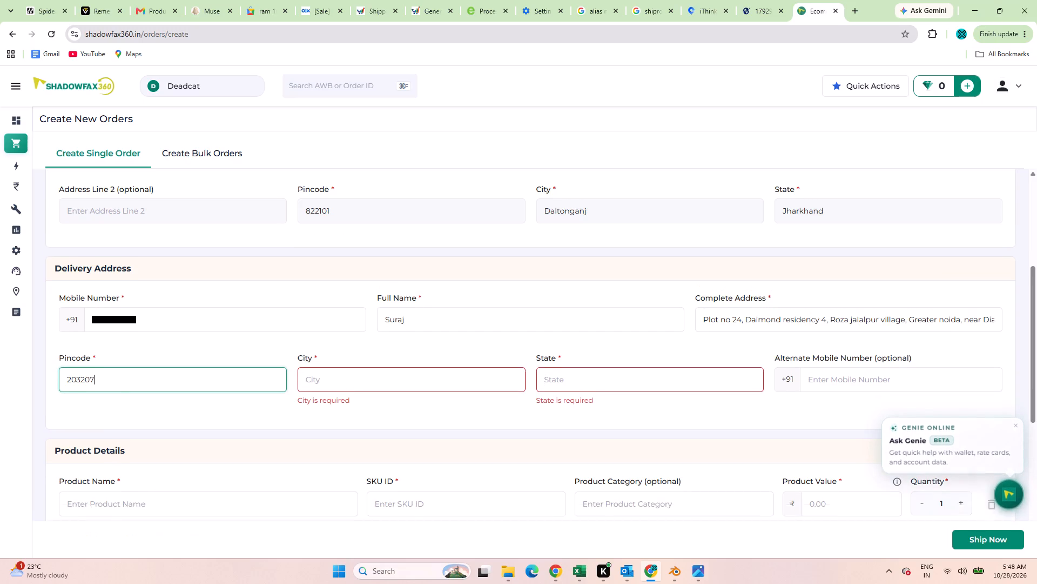
Set the delivery address city to Greater Noida and the state to Uttar Pradesh.
{"action": "left_click", "coordinate": [327, 390]}
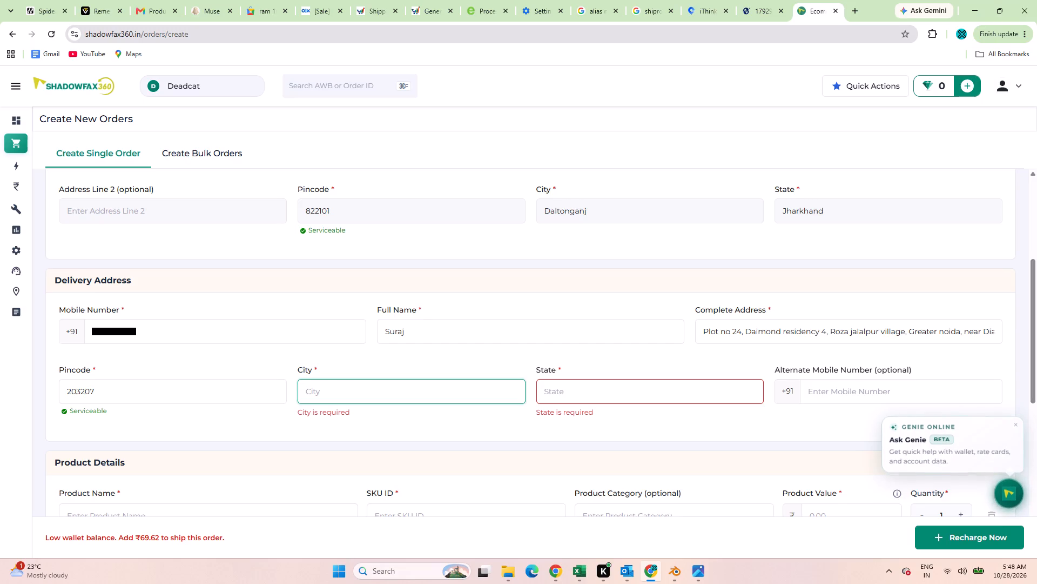
{"action": "key", "text": "shift+g"}
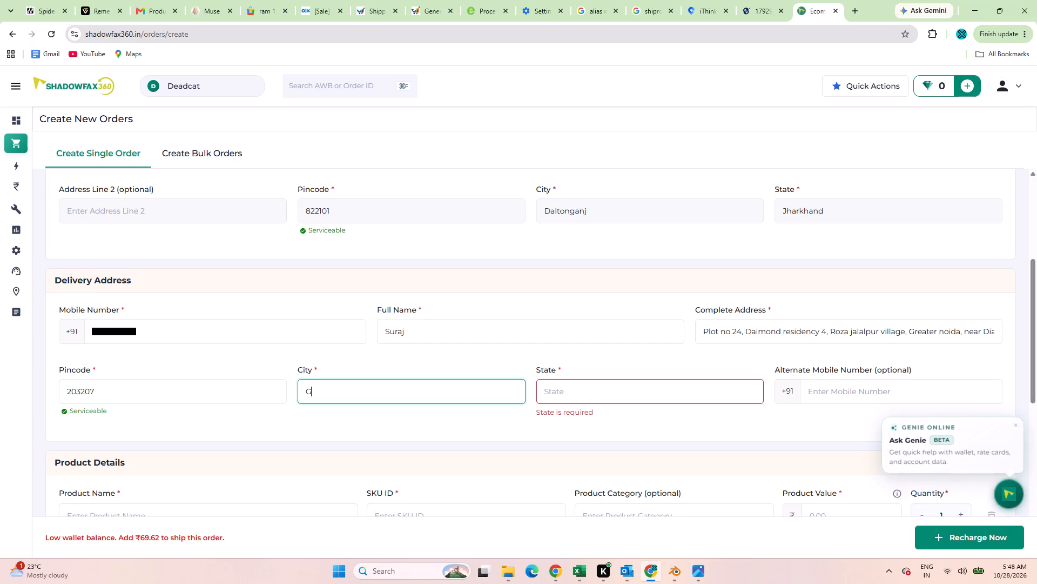
{"action": "type", "text": "re"}
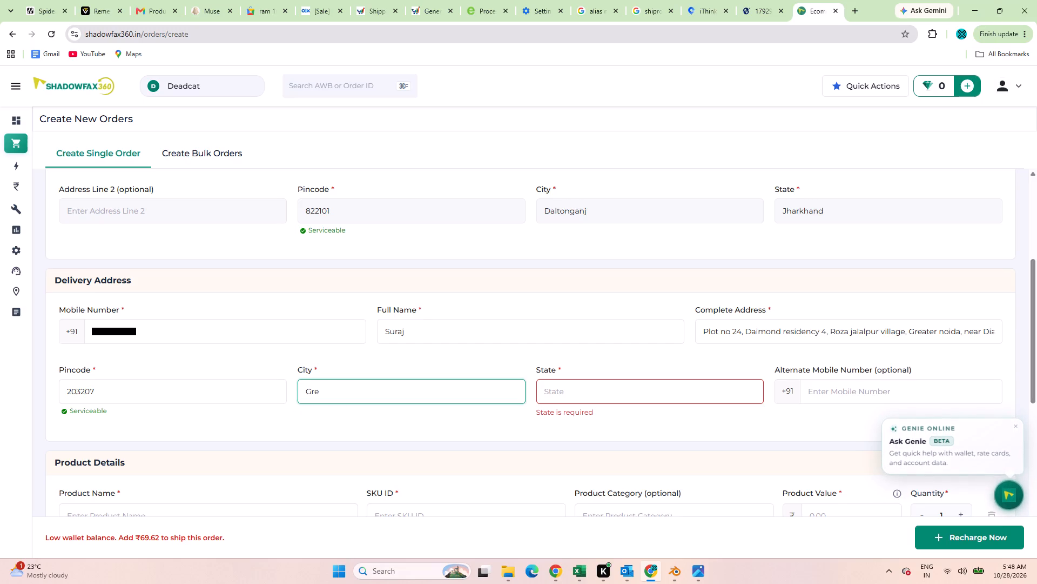
{"action": "type", "text": "at"}
{"action": "type", "text": "er Noida"}
{"action": "left_click", "coordinate": [580, 393]}
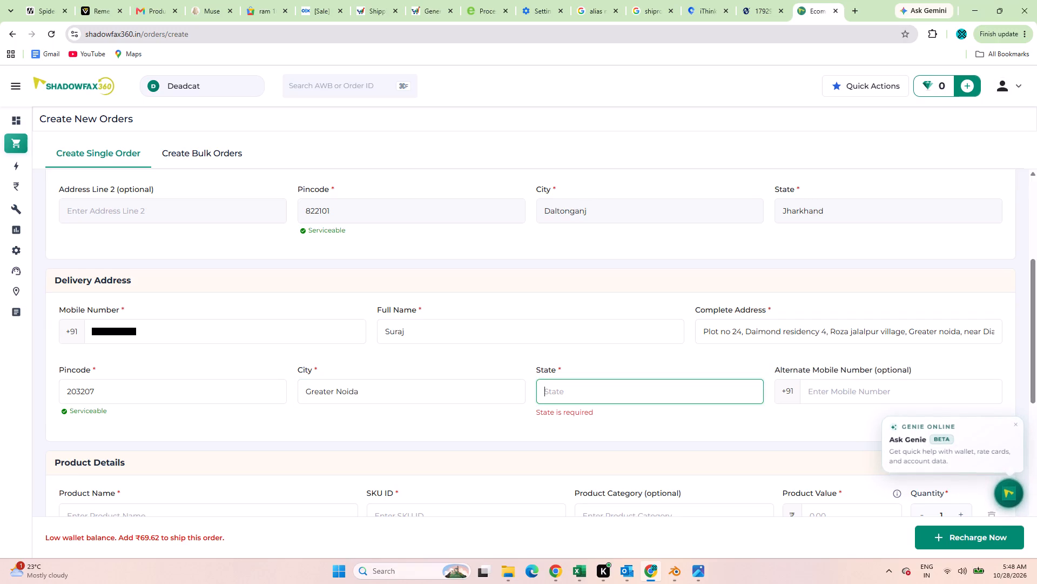
{"action": "key", "text": "u"}
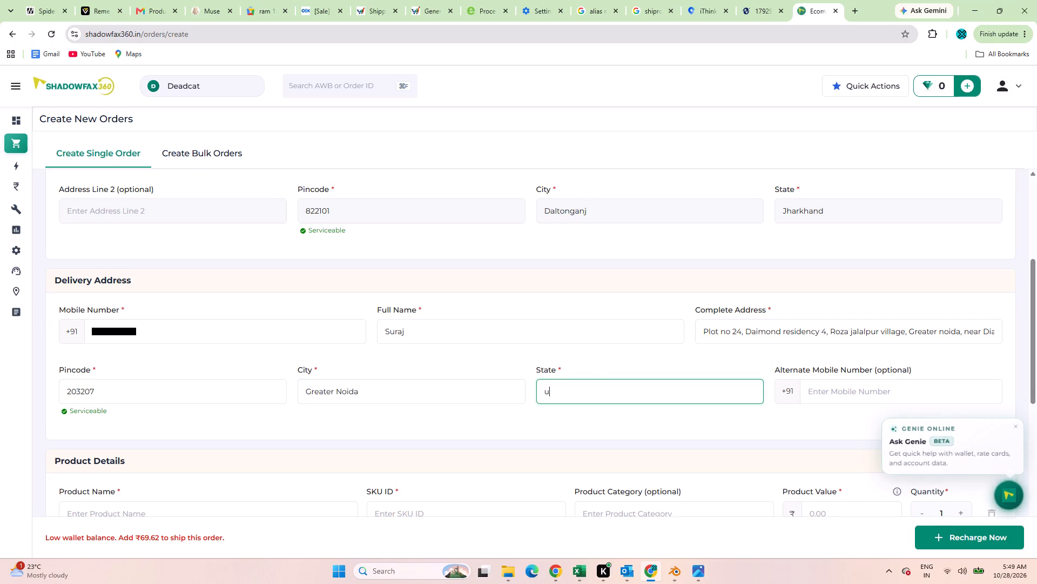
{"action": "key", "text": "BackSpace"}
{"action": "type", "text": "Uttar Pradesh"}
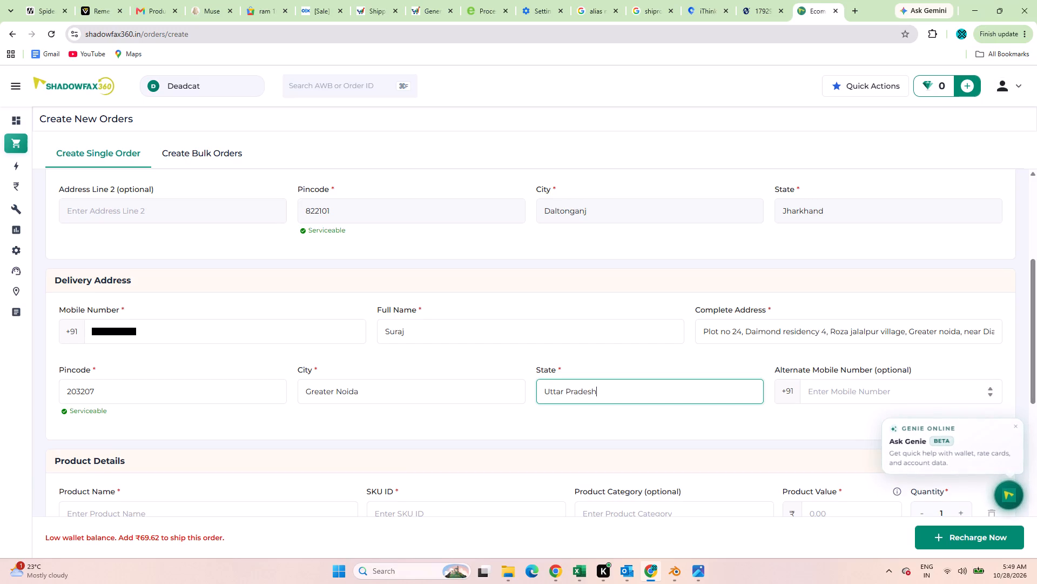
{"action": "left_click", "coordinate": [609, 425]}
Enter Jinu Helmet as the product name in the order's product details and go to its SKU ID.
{"action": "scroll", "coordinate": [625, 415], "scroll_direction": "down", "scroll_amount": 2}
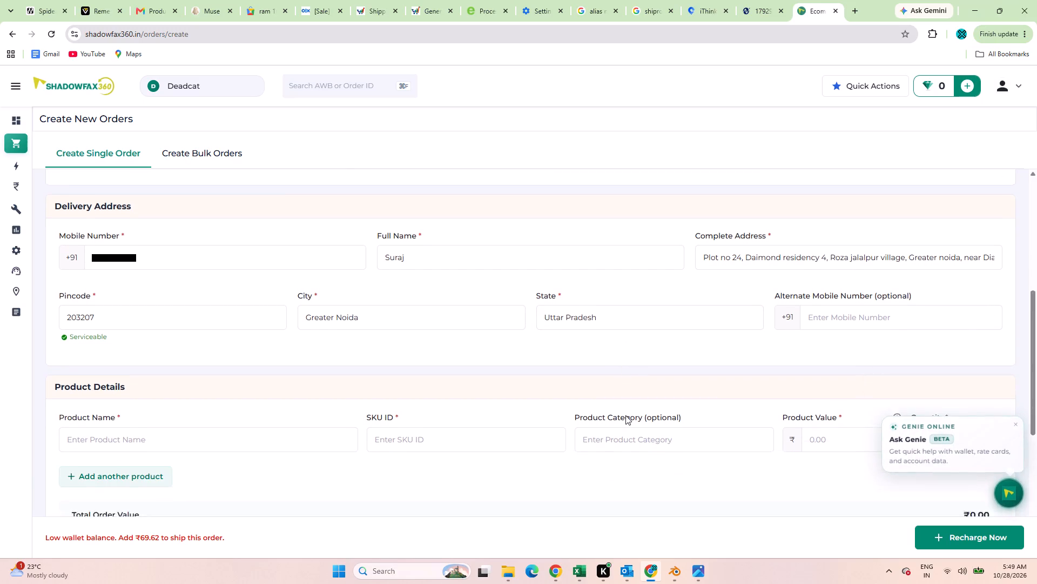
{"action": "left_click", "coordinate": [139, 403]}
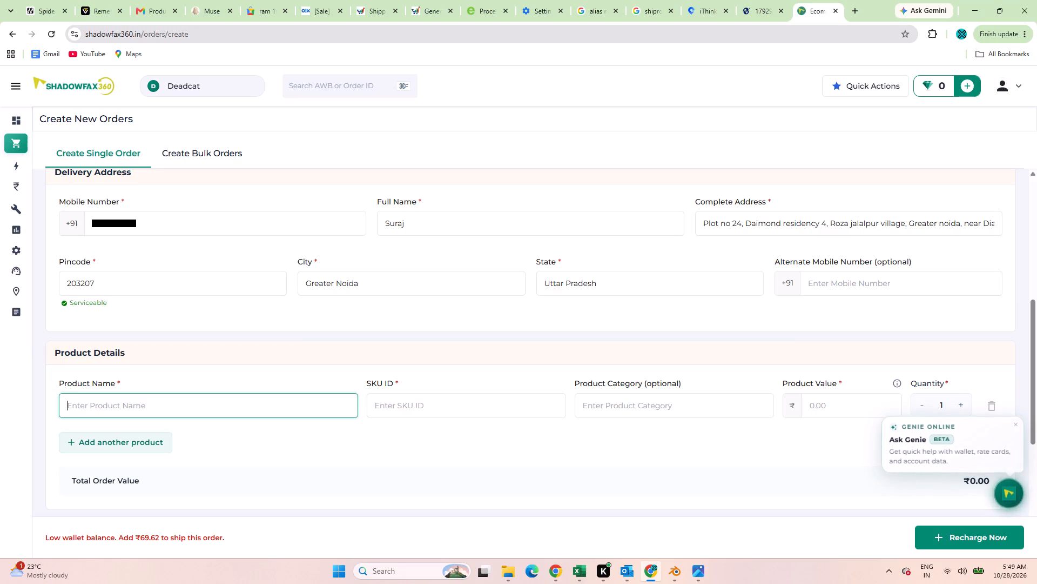
{"action": "scroll", "coordinate": [184, 400], "scroll_direction": "down", "scroll_amount": 1}
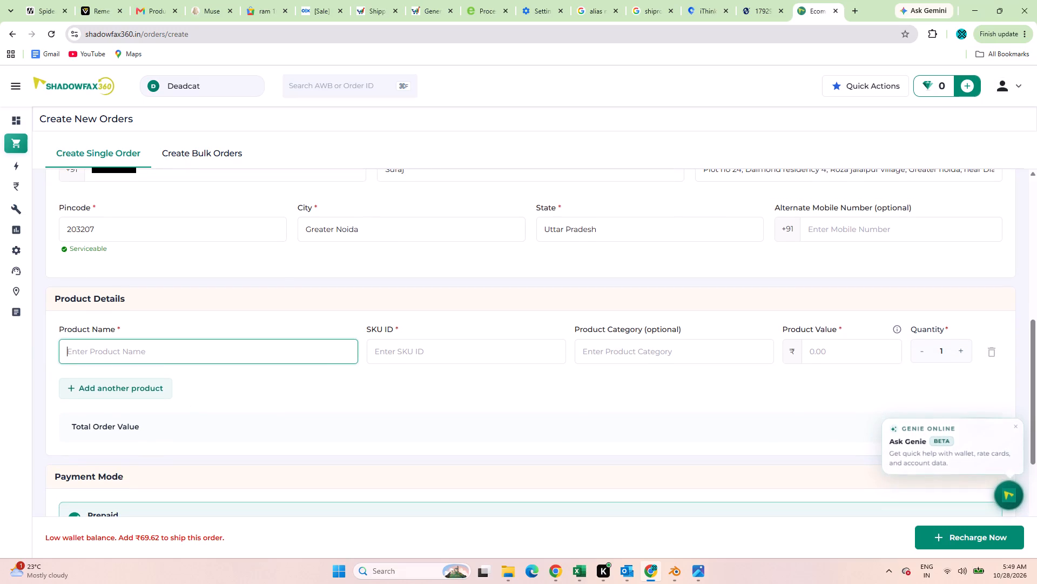
{"action": "scroll", "coordinate": [177, 362], "scroll_direction": "up", "scroll_amount": 2}
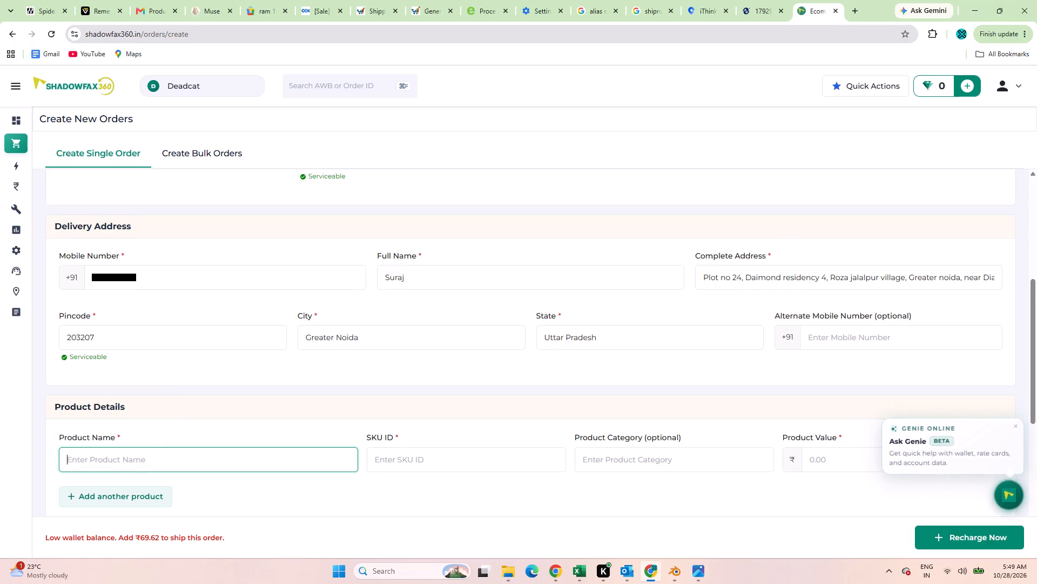
{"action": "scroll", "coordinate": [170, 453], "scroll_direction": "down", "scroll_amount": 1}
{"action": "left_click", "coordinate": [142, 403]}
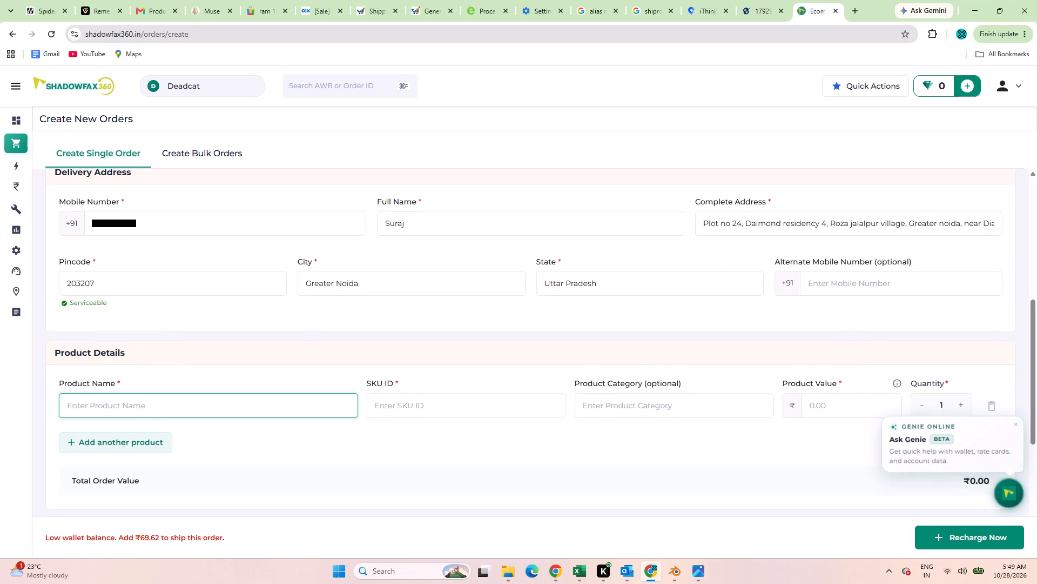
{"action": "type", "text": "Jinu Helmet"}
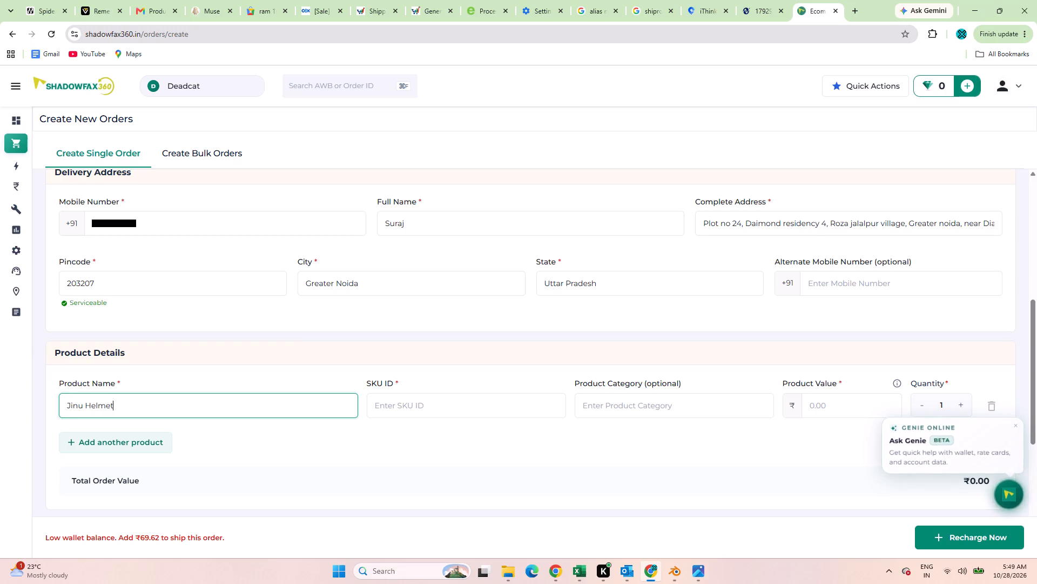
{"action": "left_click", "coordinate": [499, 408]}
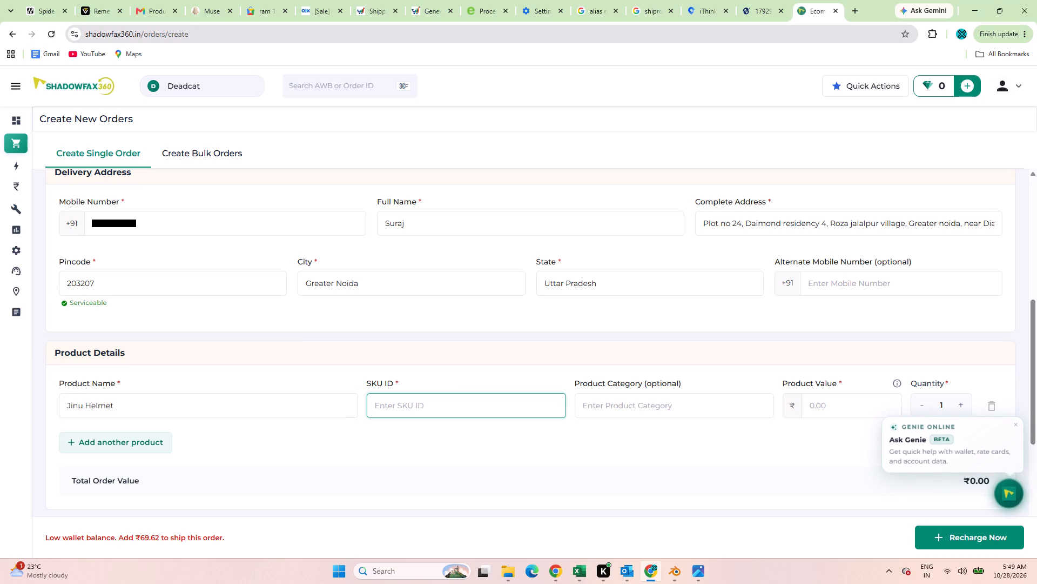
Search Google in a new tab for "helmet sku id".
{"action": "left_click", "coordinate": [856, 8]}
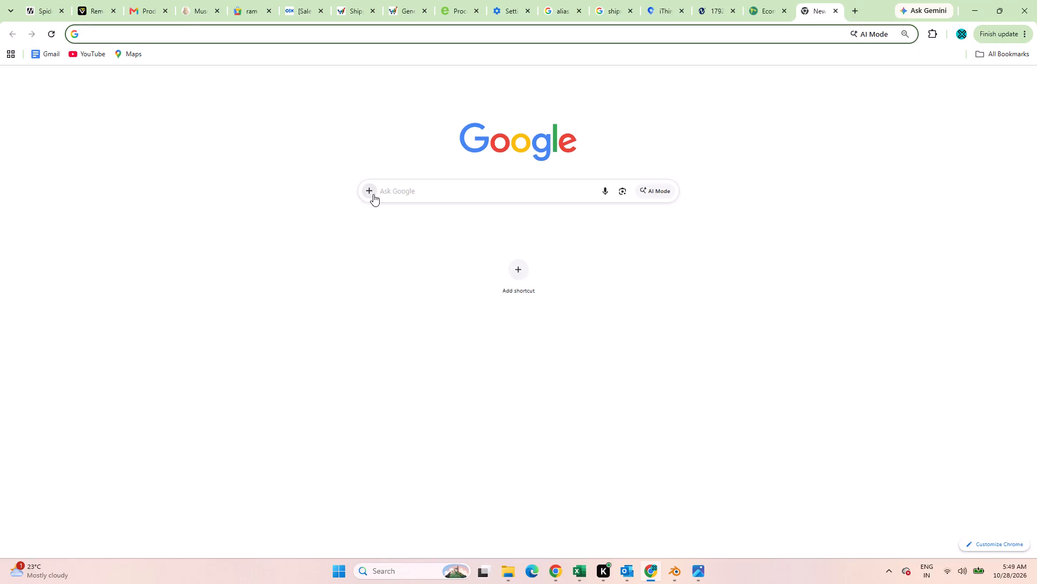
{"action": "left_click", "coordinate": [373, 194]}
{"action": "left_click", "coordinate": [420, 192]}
{"action": "left_click", "coordinate": [416, 193]}
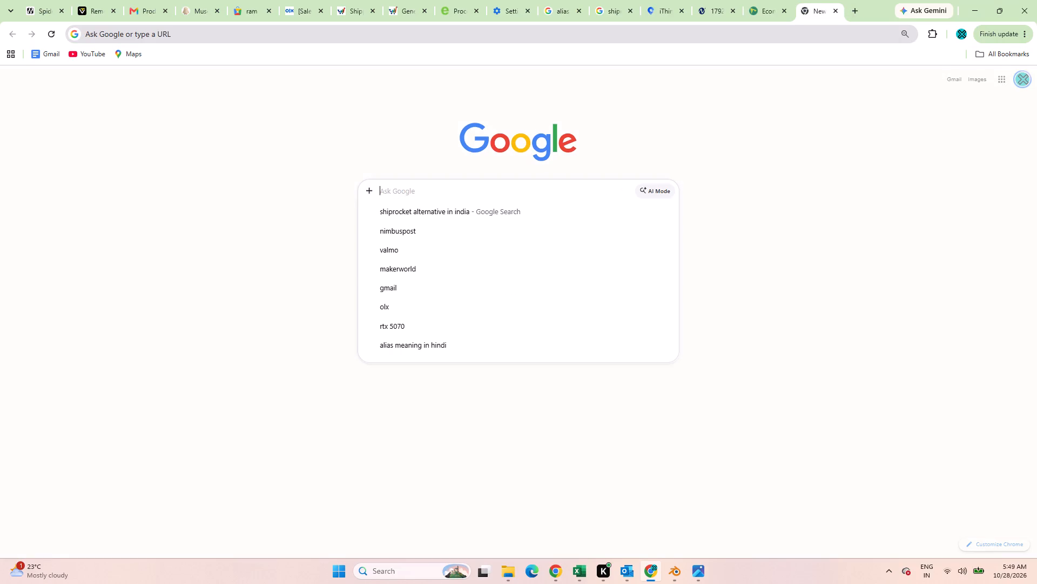
{"action": "type", "text": "helmet sku id"}
{"action": "key", "text": "Return"}
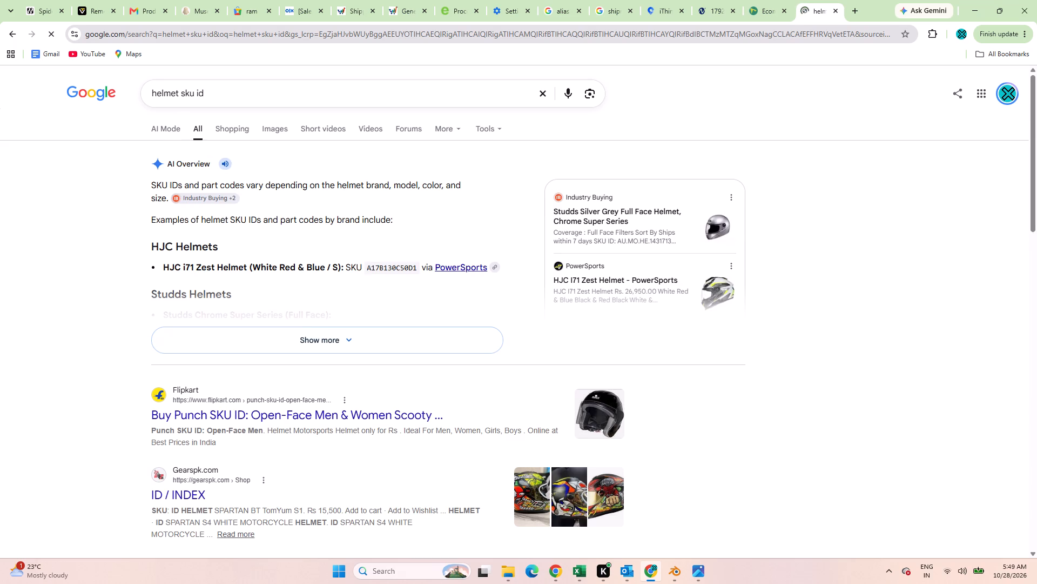
Refine the Google search to "toy helmet sku id".
{"action": "left_click", "coordinate": [153, 93]}
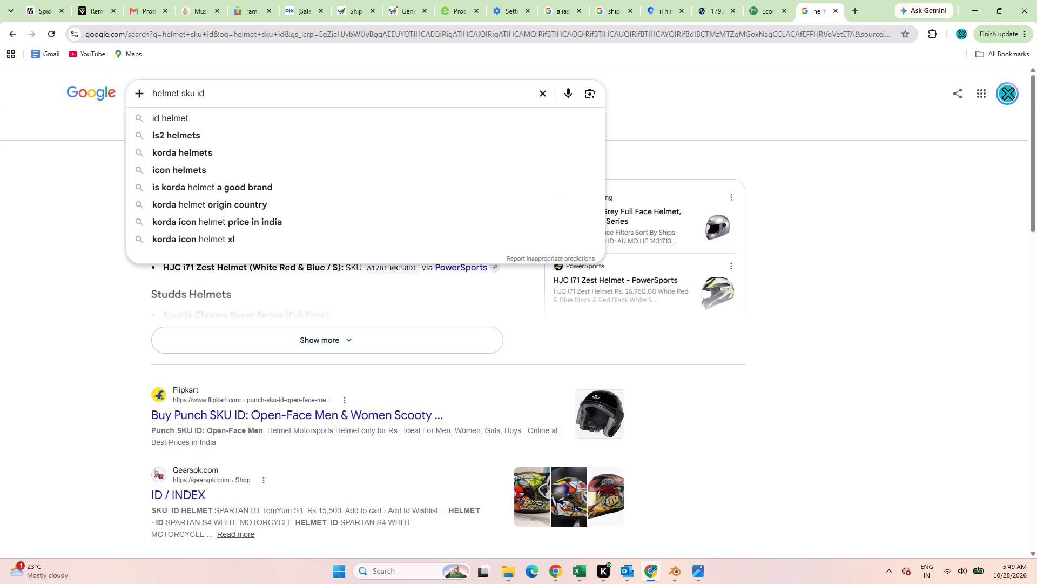
{"action": "type", "text": "toy"}
{"action": "key", "text": "space"}
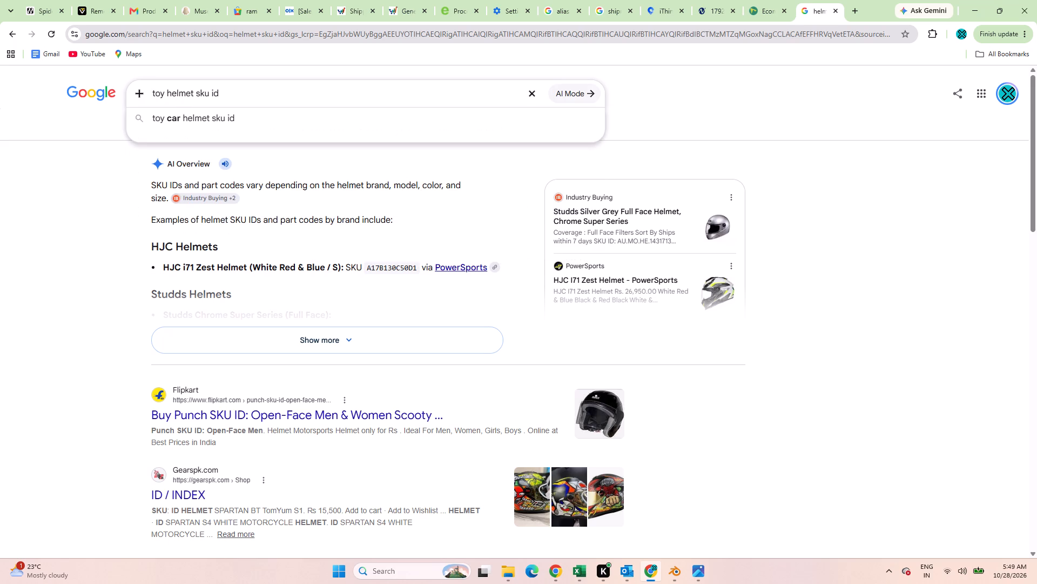
{"action": "left_click", "coordinate": [260, 95]}
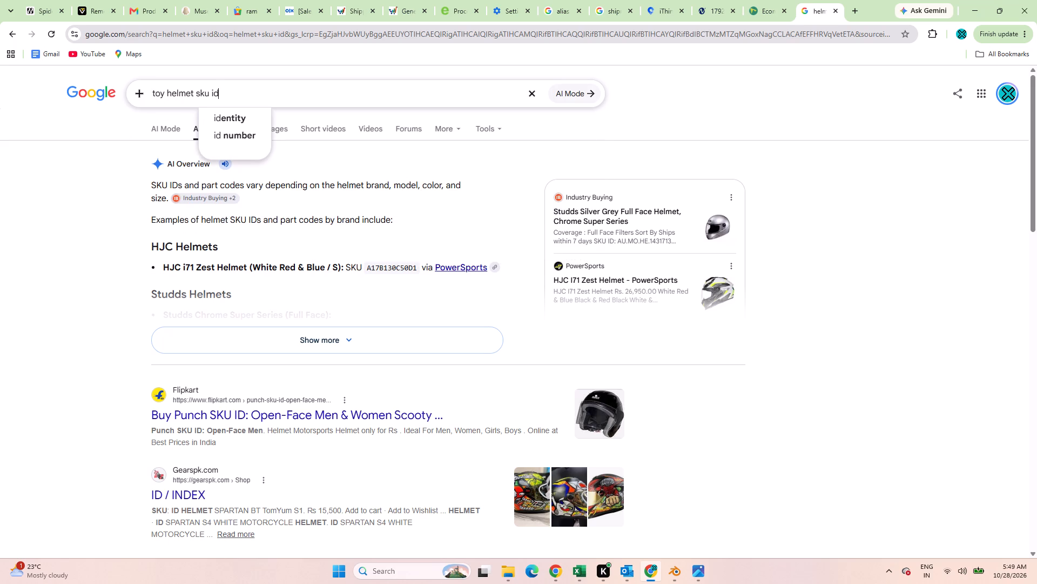
{"action": "key", "text": "Return"}
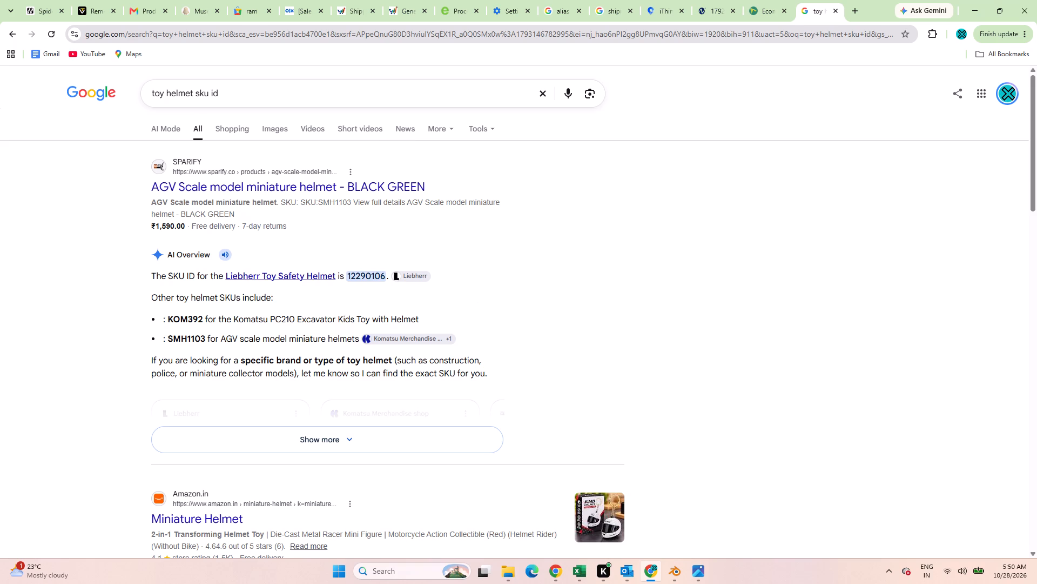
Replace the Google search with "superhero mask sku id".
{"action": "left_click_drag", "start_coordinate": [241, 92], "coordinate": [156, 96]}
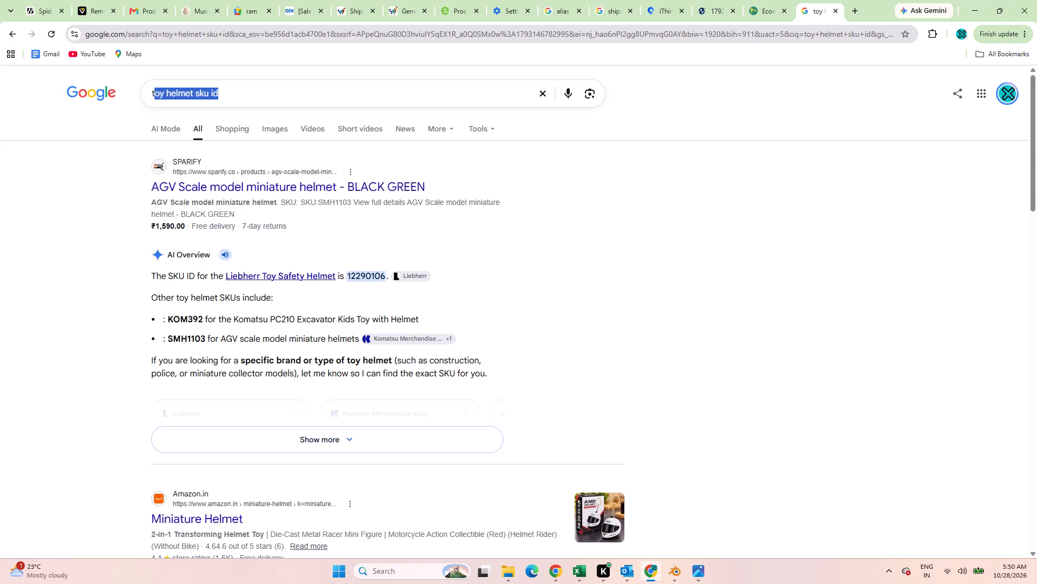
{"action": "left_click_drag", "start_coordinate": [156, 96], "coordinate": [149, 96]}
{"action": "key", "text": "BackSpace"}
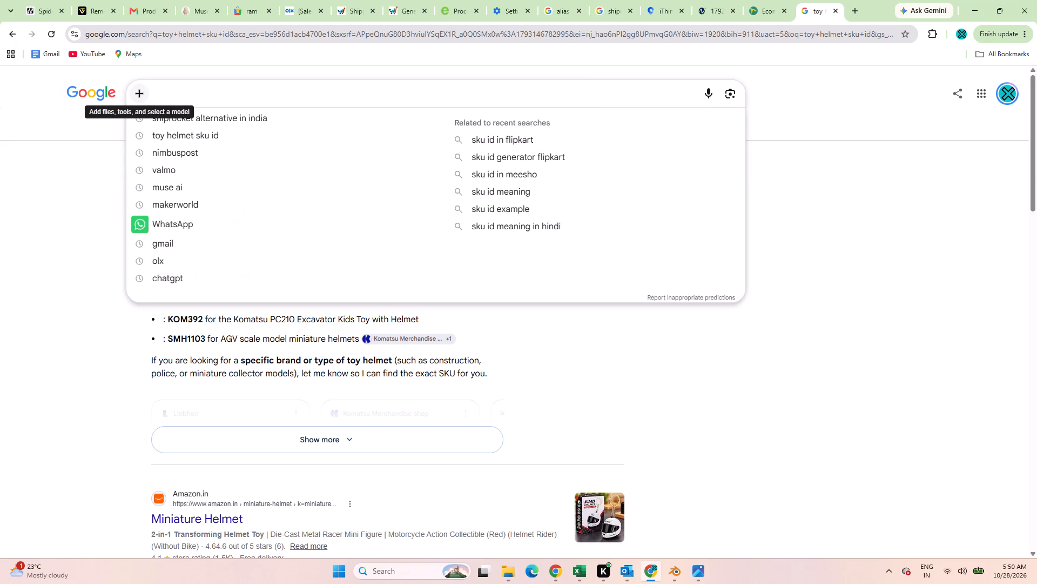
{"action": "type", "text": "superhero mask sku id"}
{"action": "key", "text": "Return"}
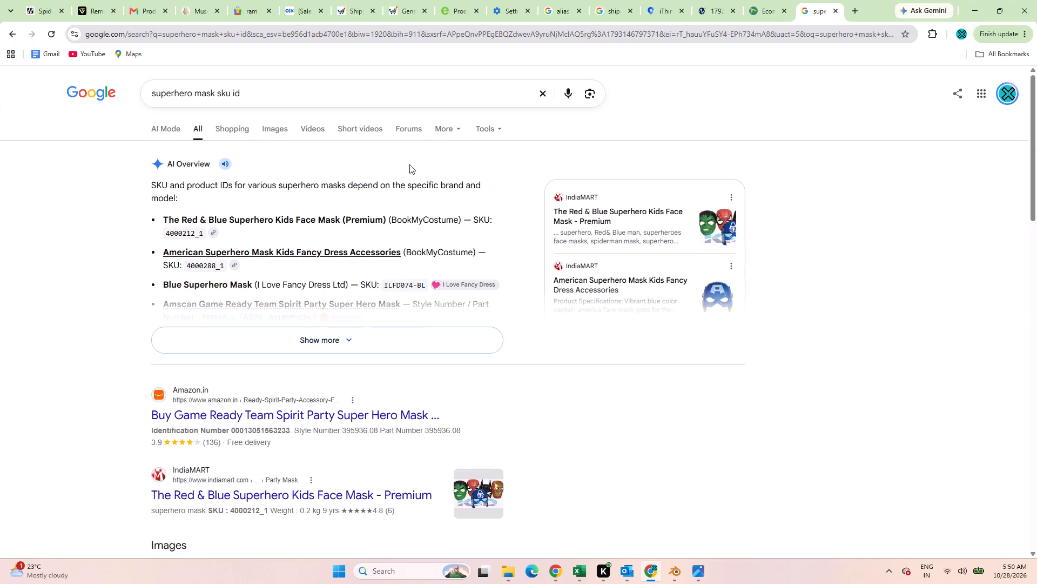
Return to the Shadowfax360 order and set the Jinu Helmet's SKU ID to H001 and its product value to ₹4000.
{"action": "left_click", "coordinate": [760, 6]}
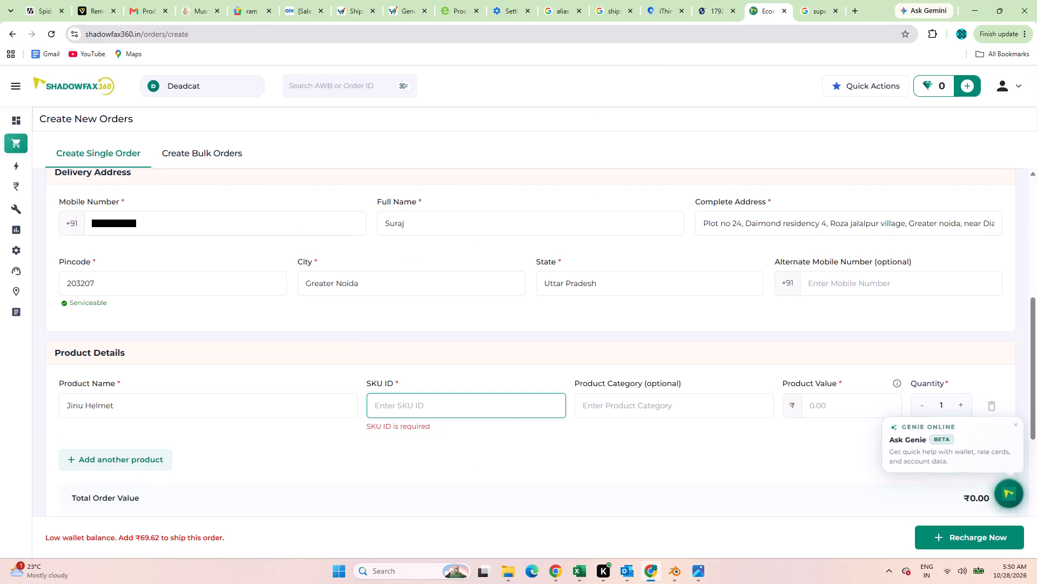
{"action": "left_click", "coordinate": [437, 404]}
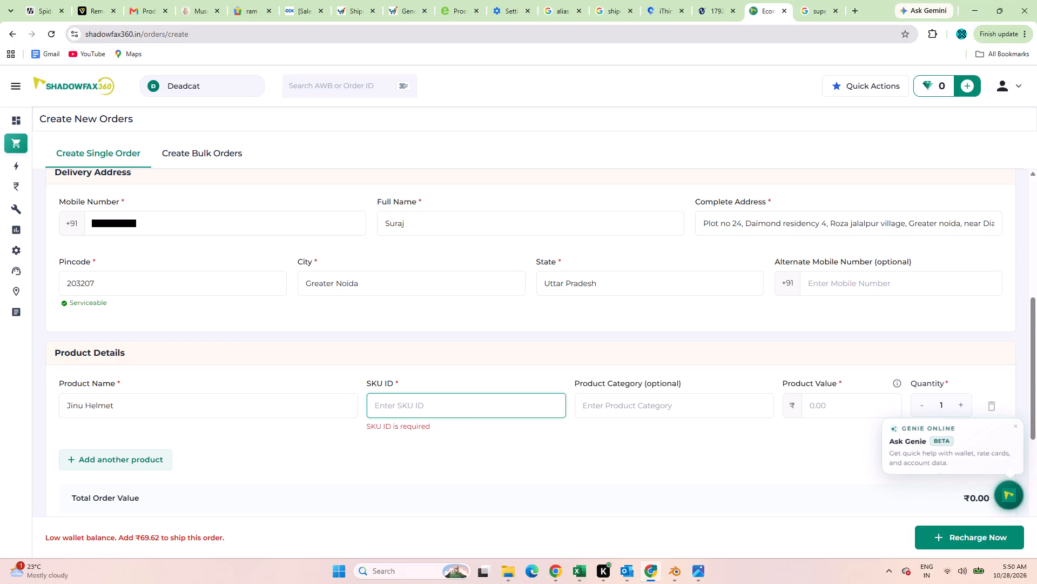
{"action": "key", "text": "h"}
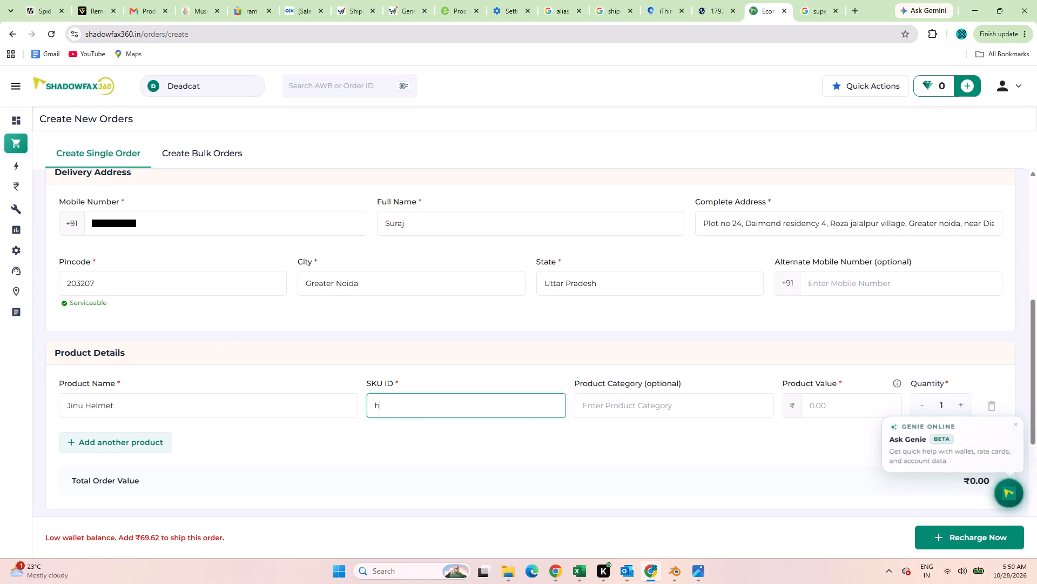
{"action": "key", "text": "BackSpace"}
{"action": "key", "text": "shift+h"}
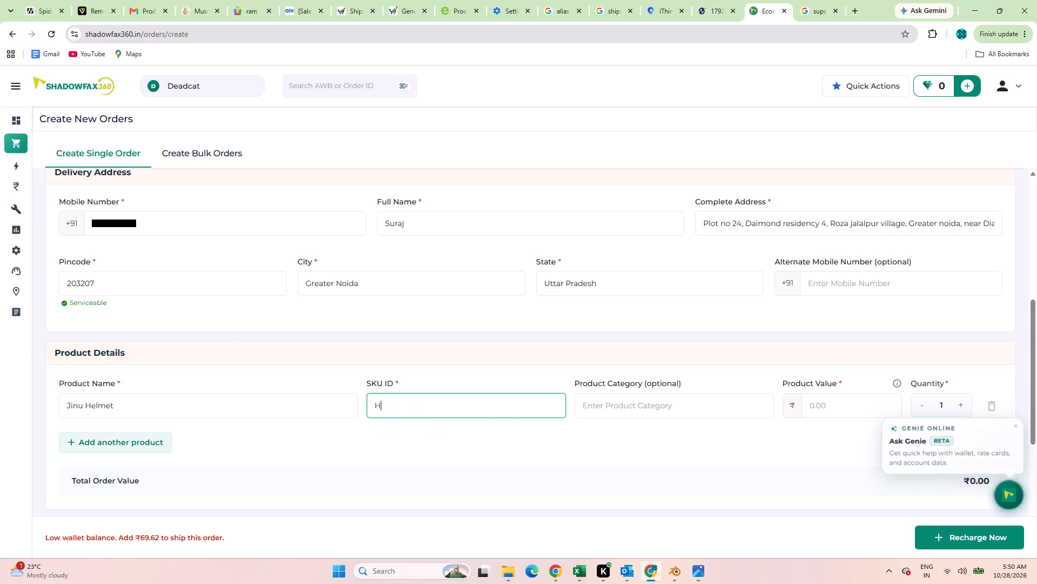
{"action": "type", "text": "001"}
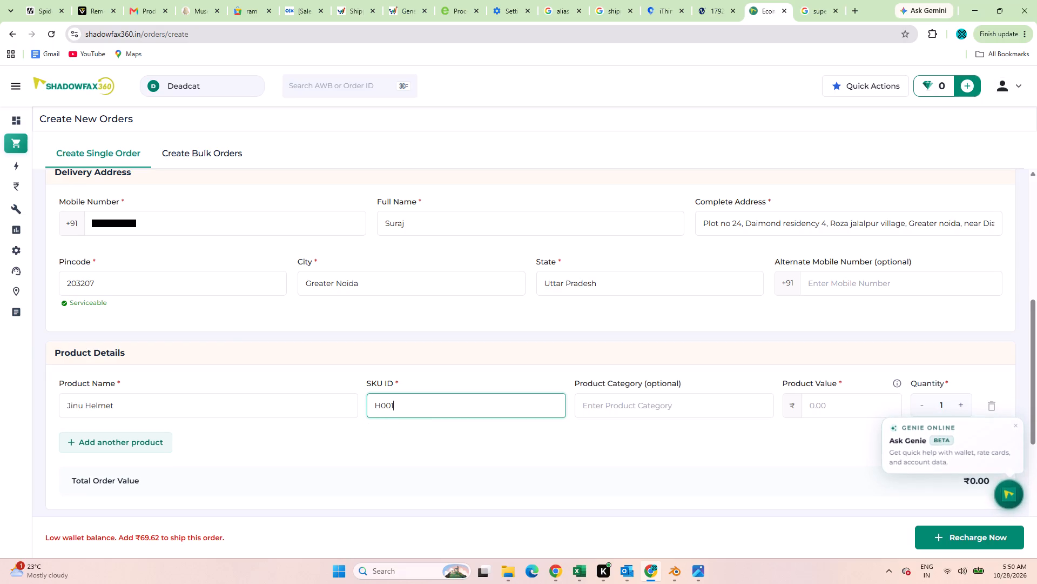
{"action": "left_click", "coordinate": [666, 412]}
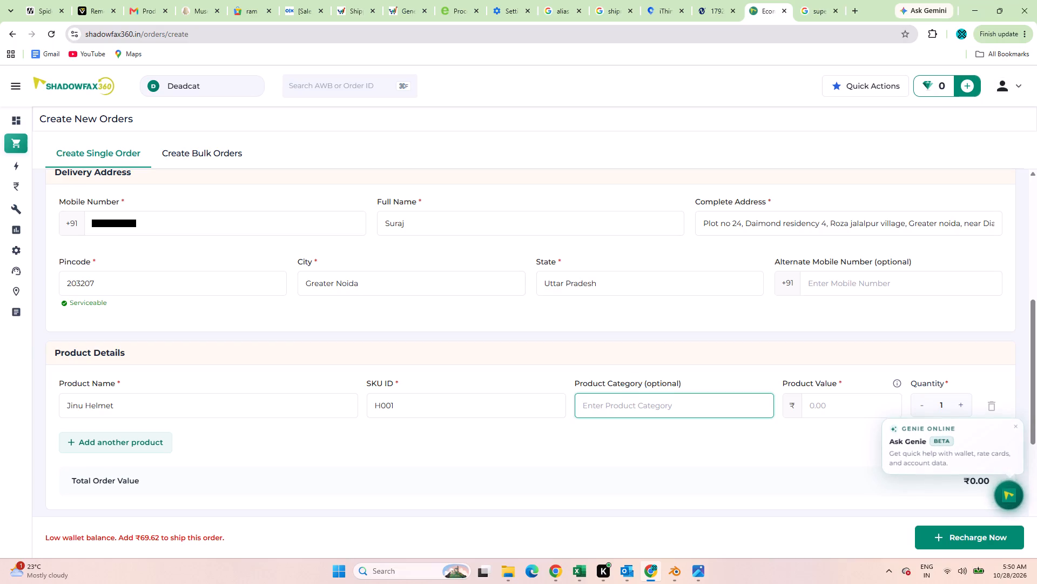
{"action": "scroll", "coordinate": [813, 397], "scroll_direction": "down", "scroll_amount": 1}
{"action": "left_click", "coordinate": [838, 357]}
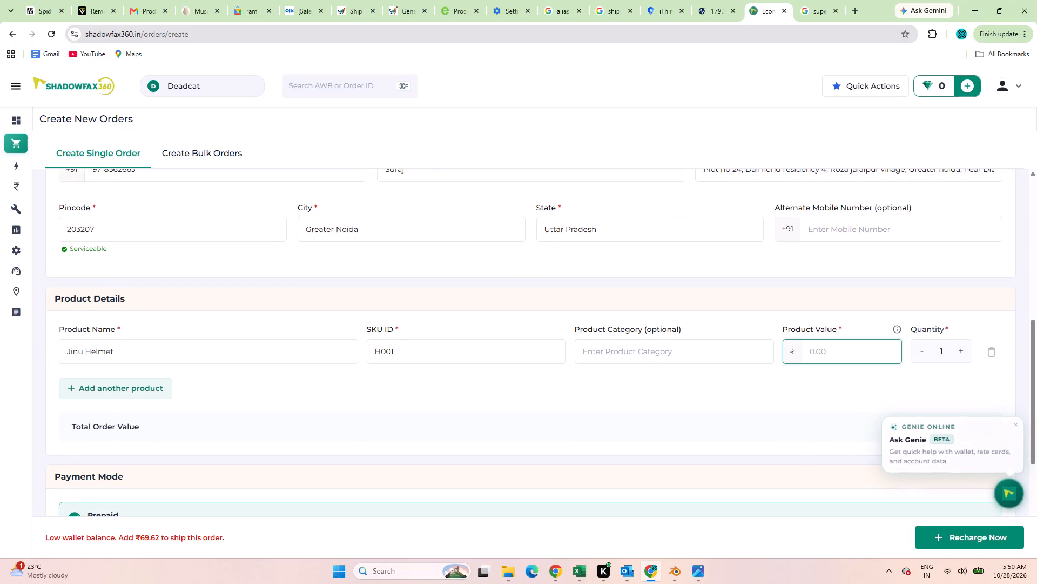
{"action": "type", "text": "4000"}
Set the payment mode to Cash on Delivery with a total collectable amount of ₹3000.
{"action": "scroll", "coordinate": [756, 402], "scroll_direction": "down", "scroll_amount": 2}
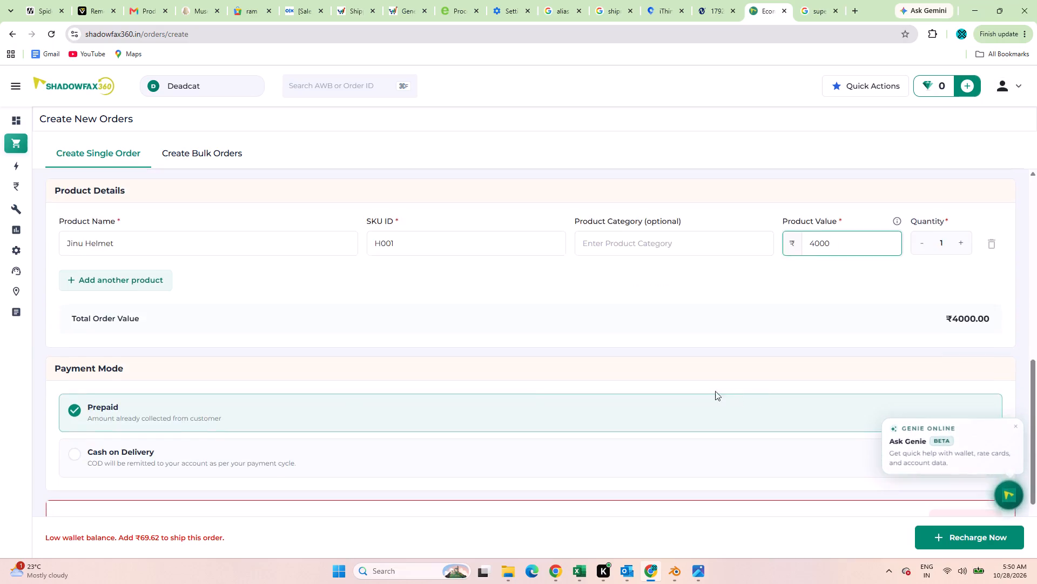
{"action": "left_click", "coordinate": [78, 453]}
{"action": "scroll", "coordinate": [410, 443], "scroll_direction": "down", "scroll_amount": 3}
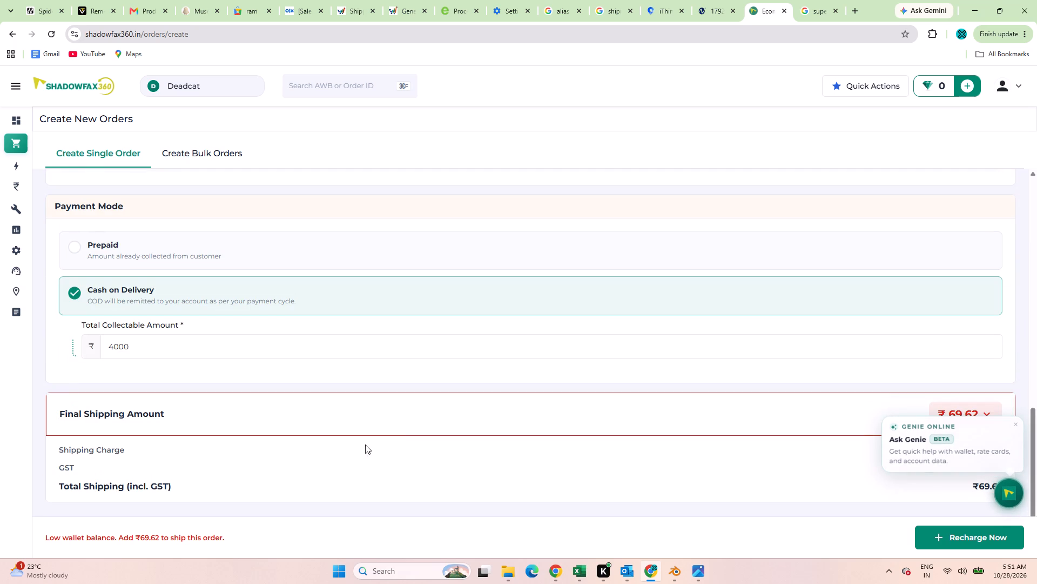
{"action": "left_click", "coordinate": [212, 350]}
{"action": "key", "text": "BackSpace"}
{"action": "key", "text": "BackSpace"}
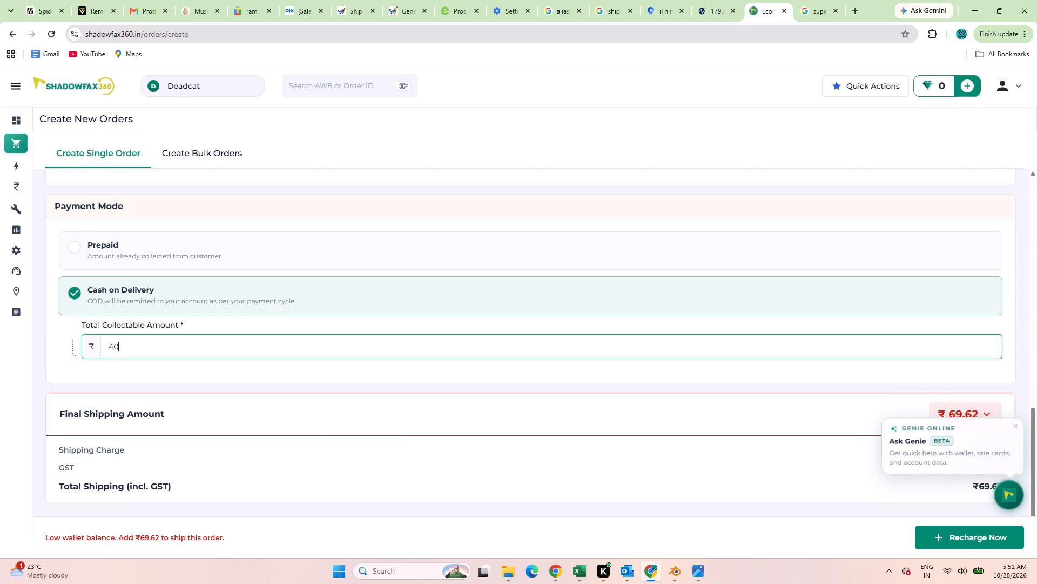
{"action": "key", "text": "BackSpace"}
{"action": "key", "text": "BackSpace"}
{"action": "key", "text": "BackSpace"}
{"action": "type", "text": "3000"}
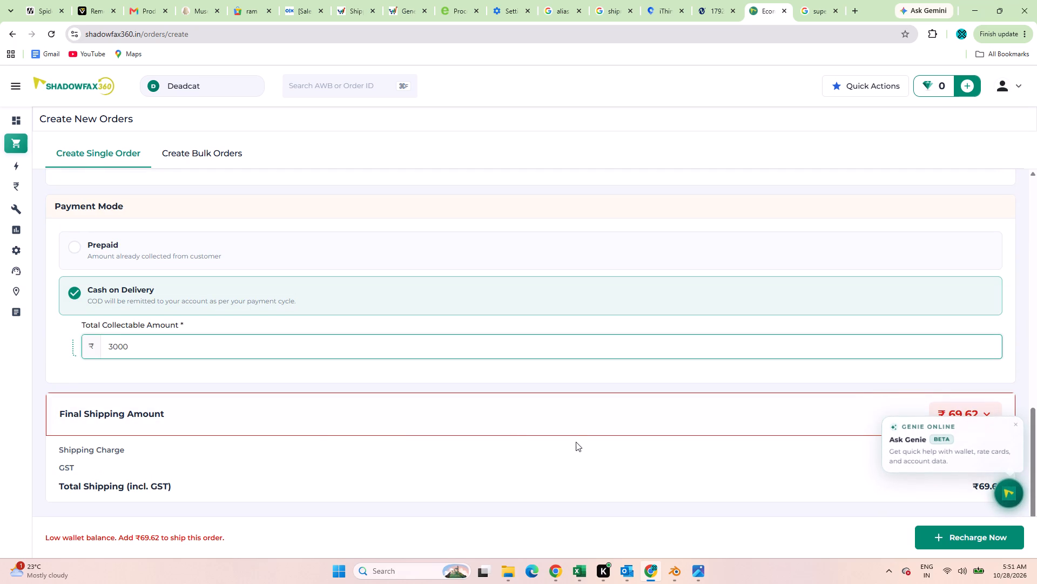
Review the order's pickup, delivery, product and payment details, dismiss the Ask Genie pop-up, and examine the shipping charge breakdown.
{"action": "left_click", "coordinate": [368, 423]}
{"action": "scroll", "coordinate": [501, 413], "scroll_direction": "down", "scroll_amount": 2}
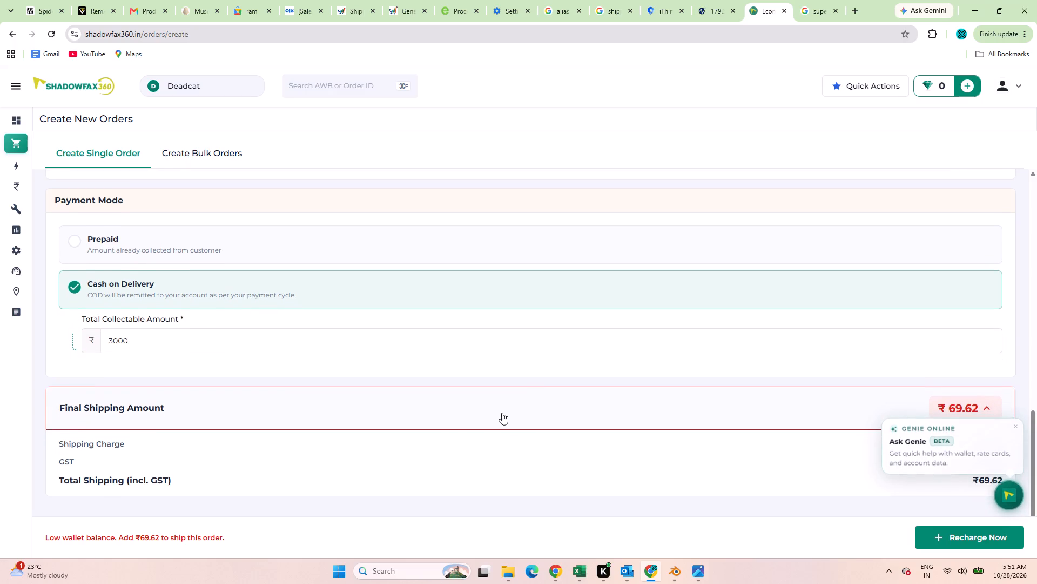
{"action": "scroll", "coordinate": [536, 406], "scroll_direction": "down", "scroll_amount": 1}
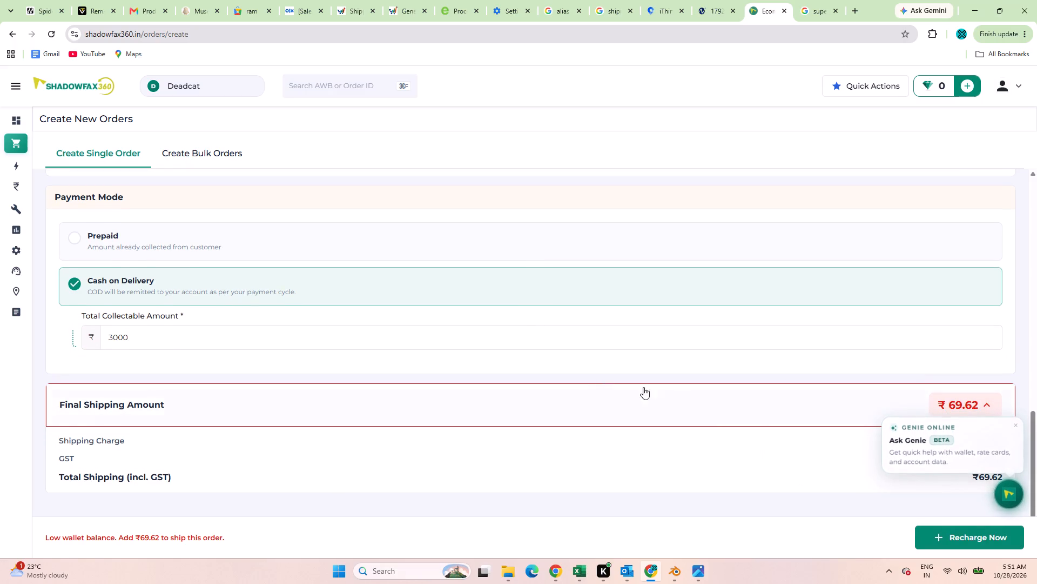
{"action": "scroll", "coordinate": [573, 371], "scroll_direction": "up", "scroll_amount": 3}
{"action": "scroll", "coordinate": [516, 356], "scroll_direction": "up", "scroll_amount": 4}
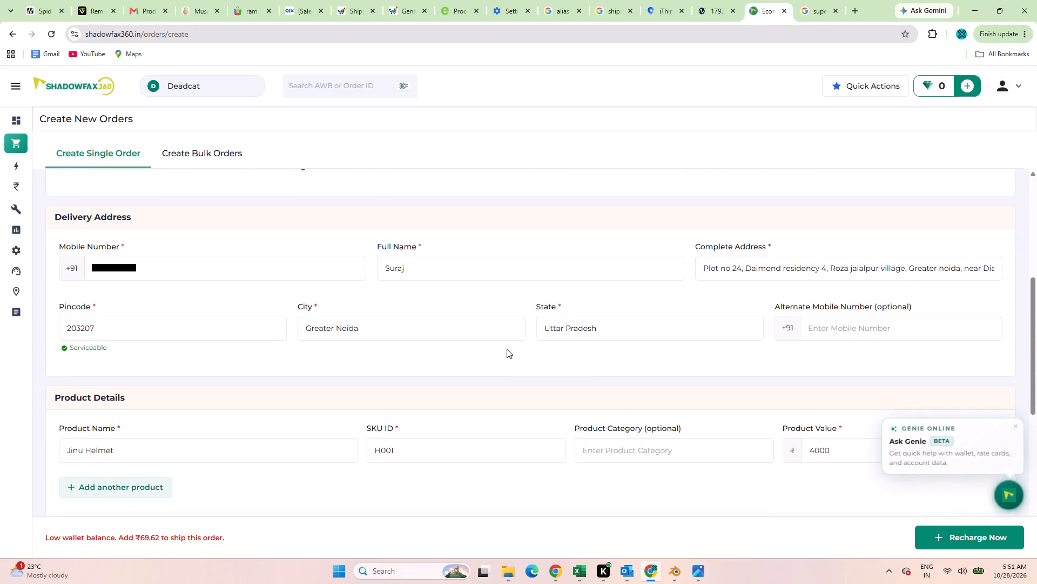
{"action": "scroll", "coordinate": [507, 349], "scroll_direction": "down", "scroll_amount": 5}
{"action": "scroll", "coordinate": [423, 349], "scroll_direction": "up", "scroll_amount": 5}
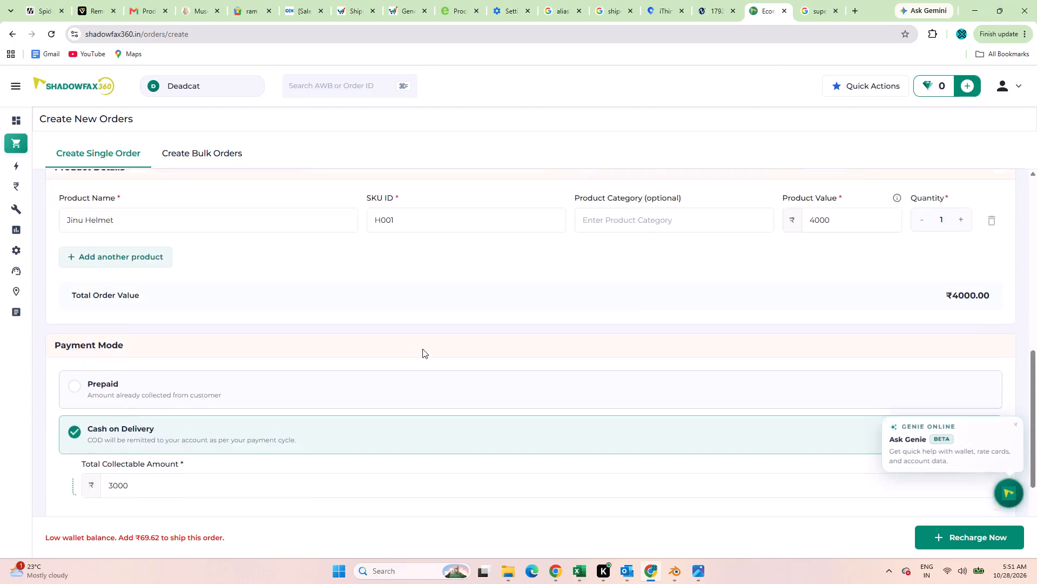
{"action": "scroll", "coordinate": [421, 349], "scroll_direction": "up", "scroll_amount": 5}
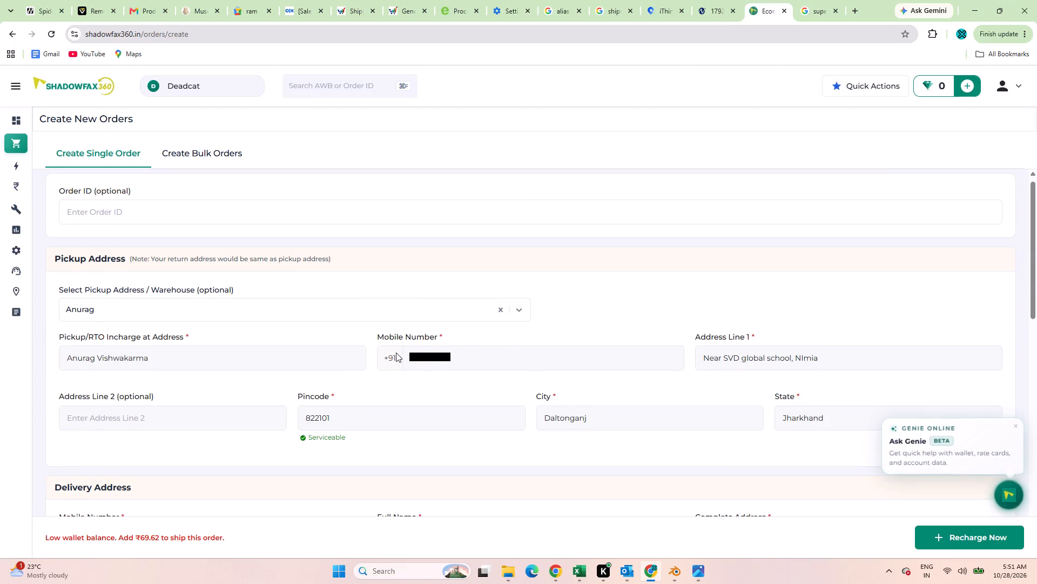
{"action": "scroll", "coordinate": [396, 353], "scroll_direction": "up", "scroll_amount": 3}
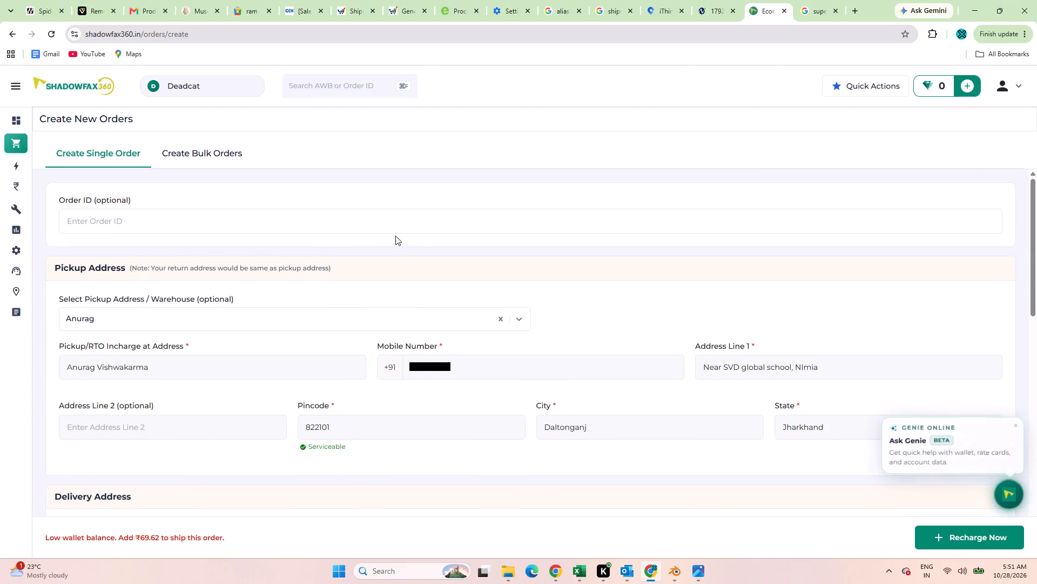
{"action": "scroll", "coordinate": [617, 282], "scroll_direction": "down", "scroll_amount": 12}
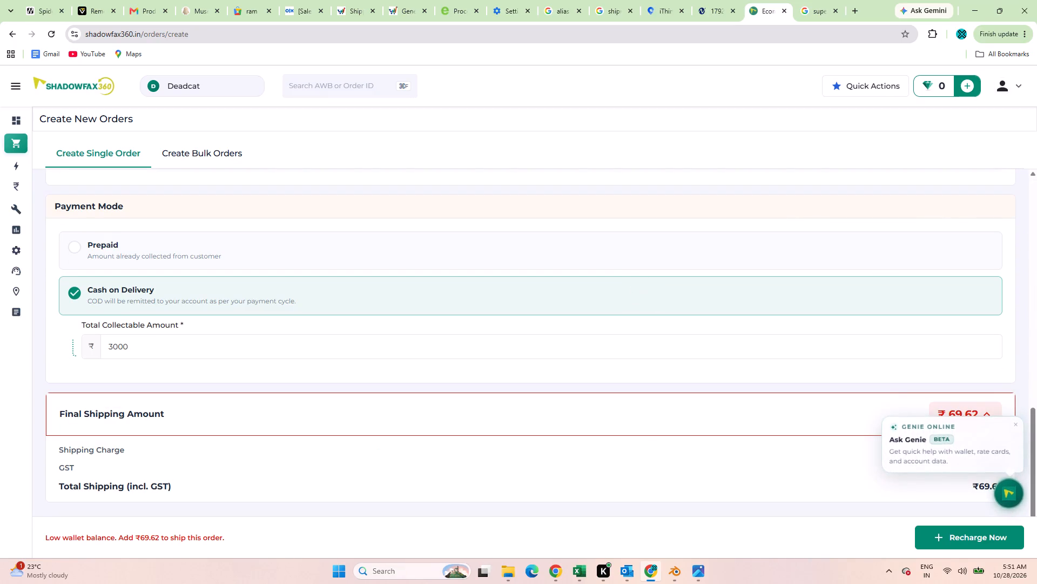
{"action": "left_click", "coordinate": [1015, 424]}
{"action": "left_click", "coordinate": [988, 413]}
{"action": "left_click", "coordinate": [988, 413]}
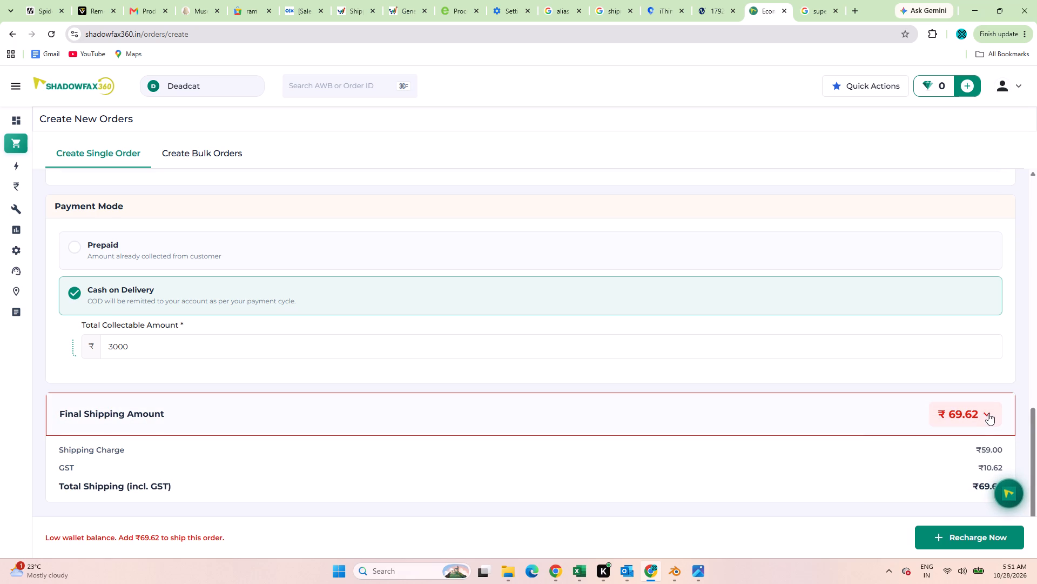
Start a wallet recharge, set the Add Gems amount to ₹200, and proceed to payment.
{"action": "left_click", "coordinate": [969, 541]}
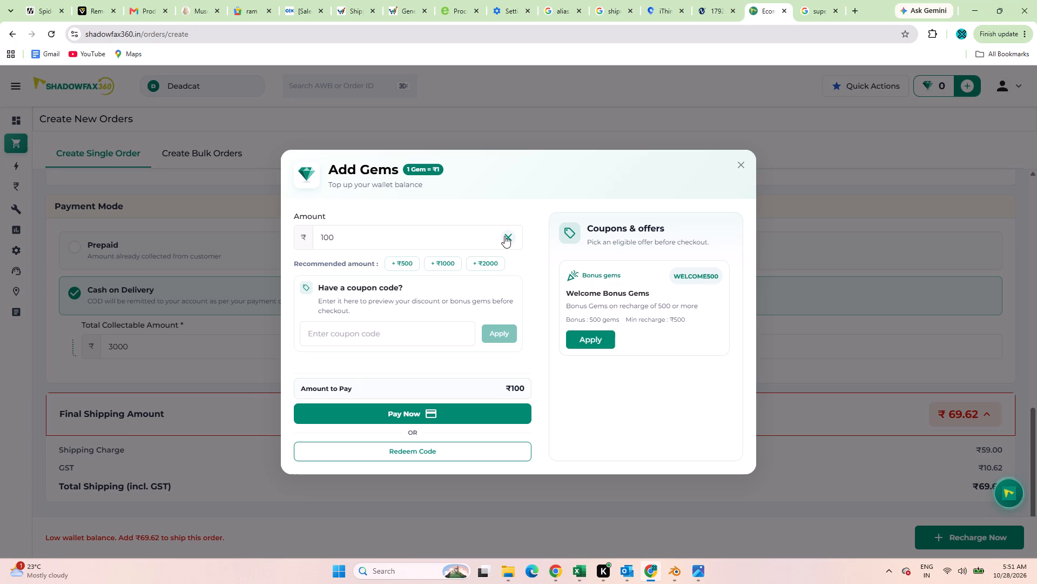
{"action": "left_click", "coordinate": [504, 236]}
{"action": "left_click", "coordinate": [409, 237]}
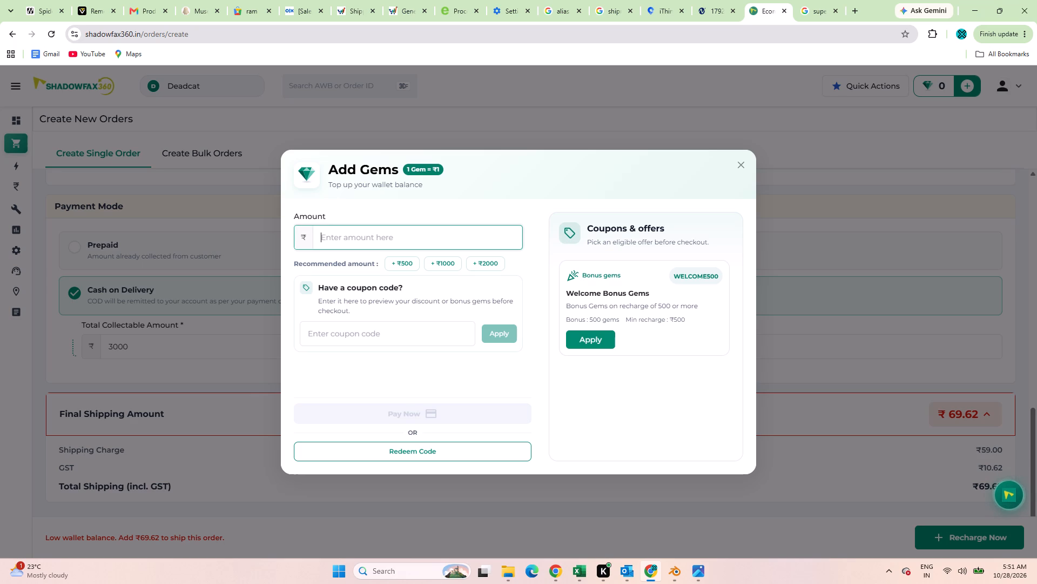
{"action": "key", "text": "2"}
{"action": "type", "text": "00"}
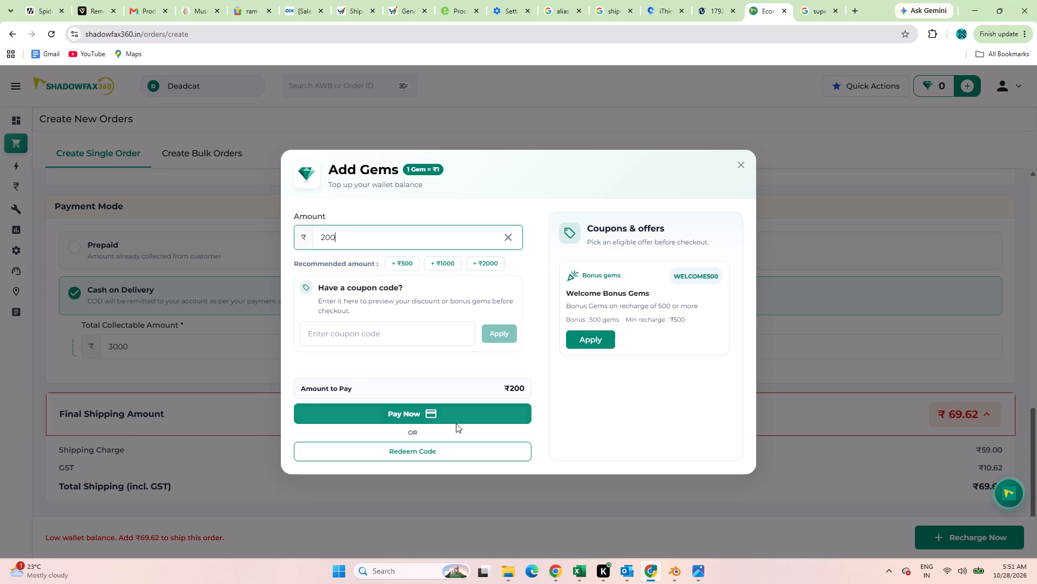
{"action": "left_click", "coordinate": [441, 412]}
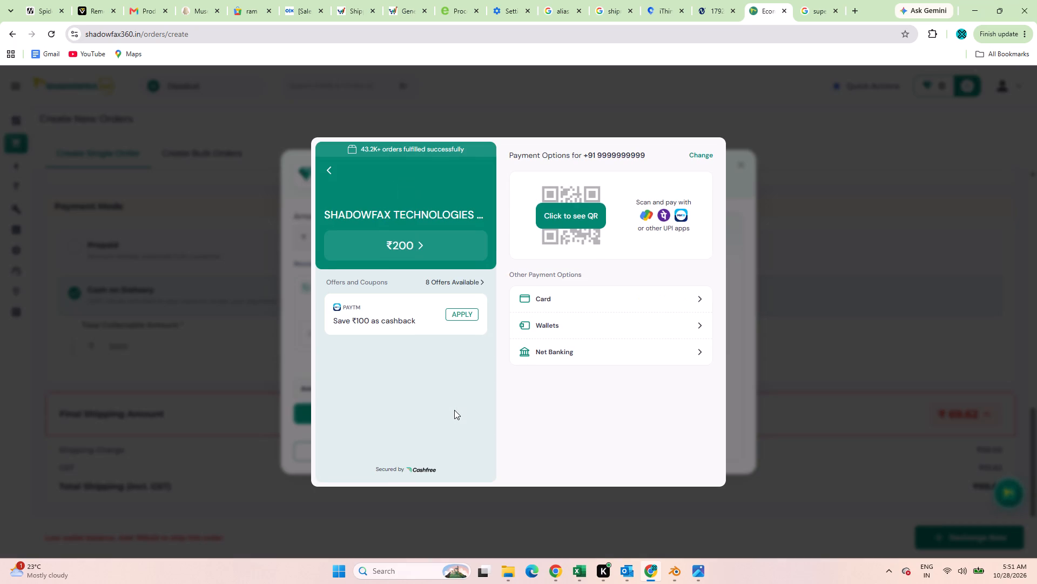
Reveal the QR code for paying the ₹200 recharge by UPI.
{"action": "left_click", "coordinate": [574, 217]}
{"action": "left_click", "coordinate": [588, 194]}
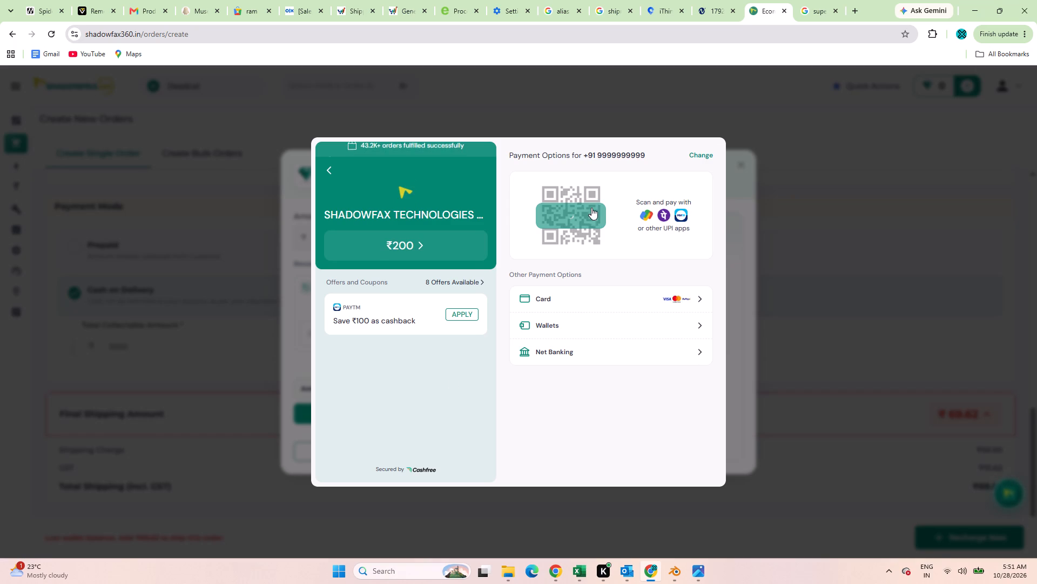
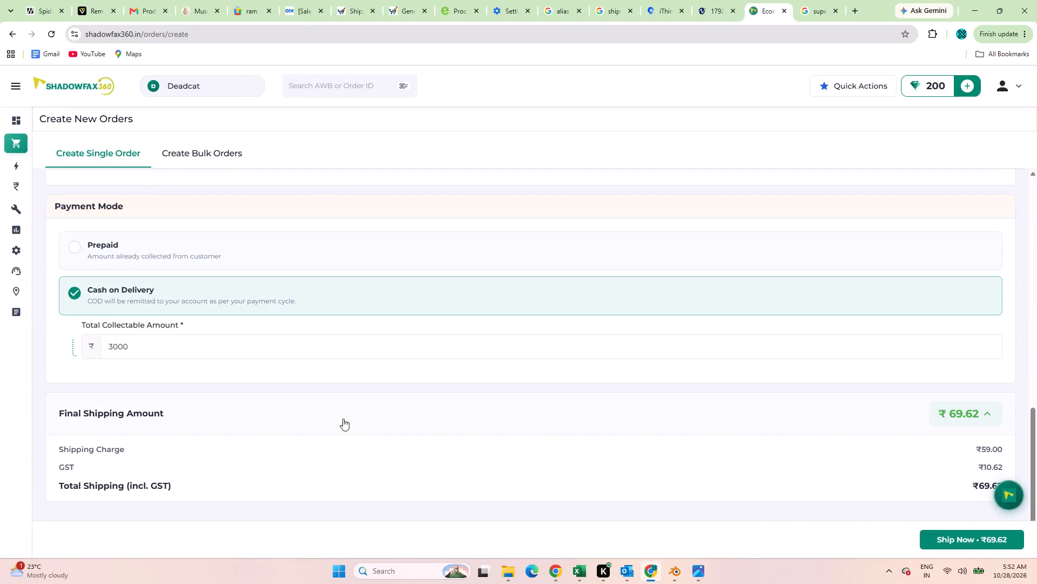
Review the filled order form, examine the Review & Pay summary down to the shipping charges, and close it without creating the shipment.
{"action": "scroll", "coordinate": [409, 399], "scroll_direction": "up", "scroll_amount": 6}
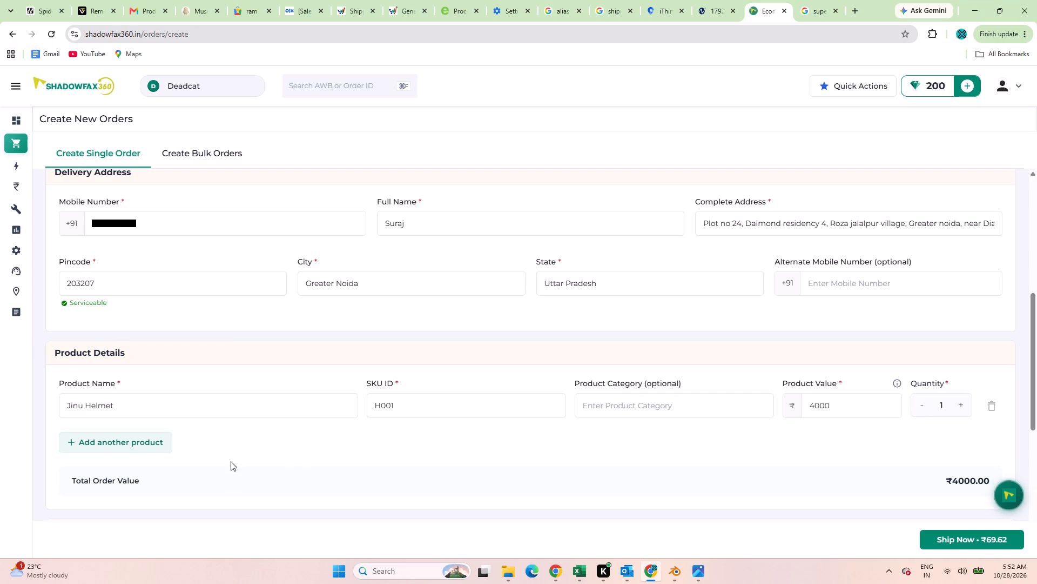
{"action": "scroll", "coordinate": [256, 449], "scroll_direction": "down", "scroll_amount": 2}
{"action": "scroll", "coordinate": [266, 443], "scroll_direction": "up", "scroll_amount": 7}
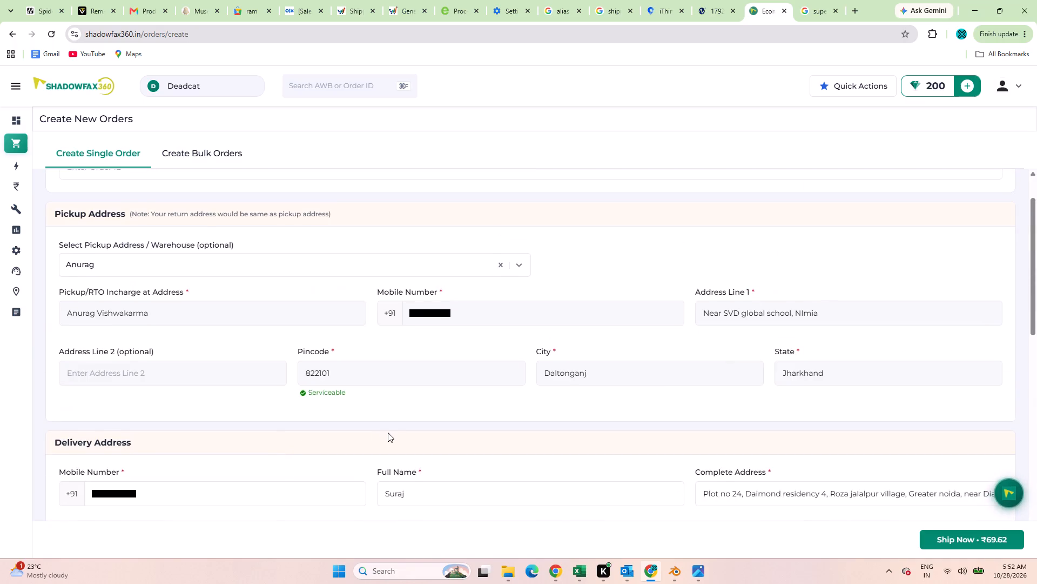
{"action": "scroll", "coordinate": [388, 433], "scroll_direction": "up", "scroll_amount": 3}
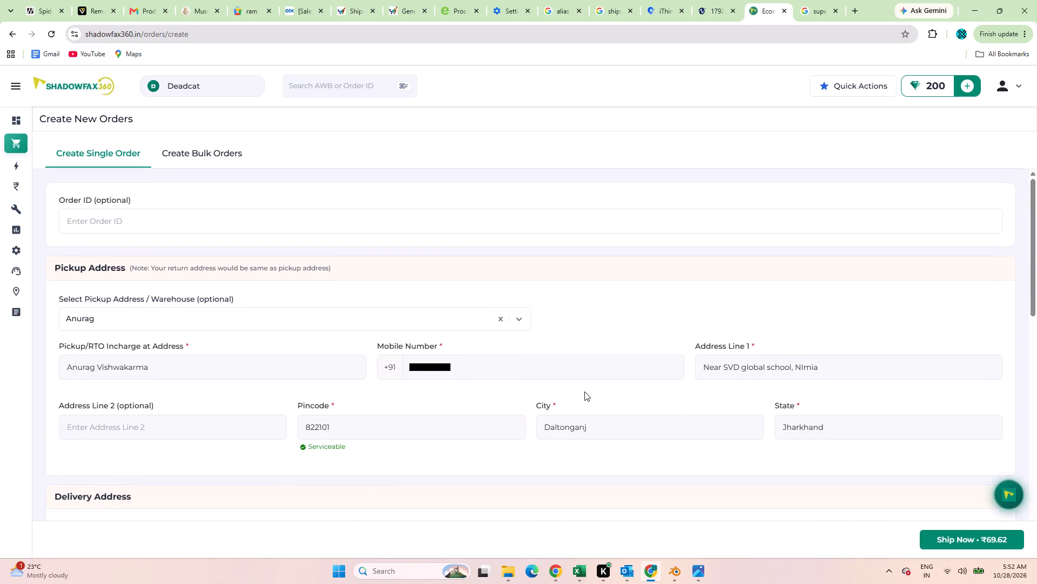
{"action": "left_click", "coordinate": [961, 542]}
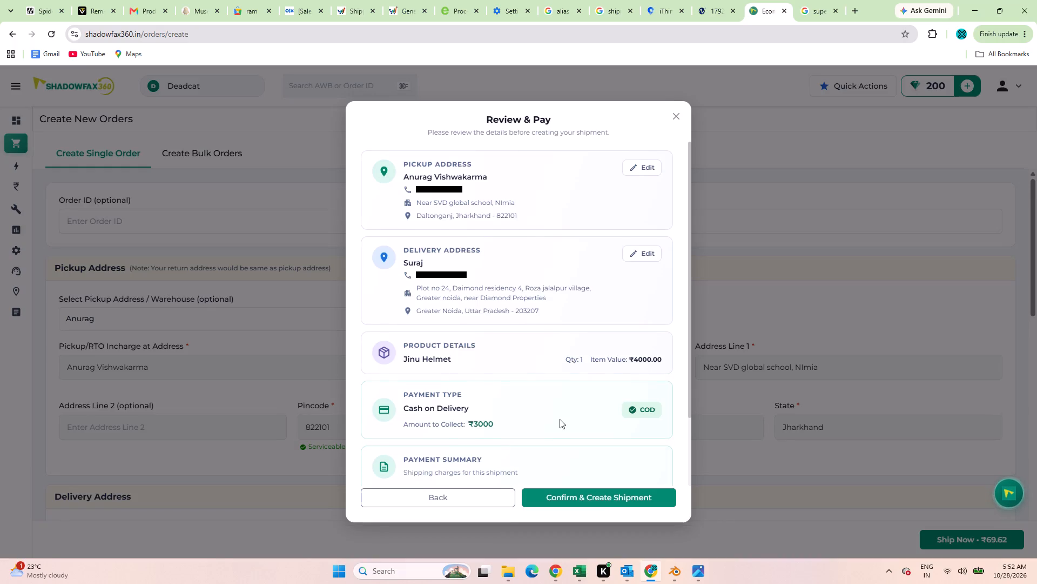
{"action": "scroll", "coordinate": [559, 418], "scroll_direction": "down", "scroll_amount": 2}
{"action": "scroll", "coordinate": [616, 401], "scroll_direction": "down", "scroll_amount": 2}
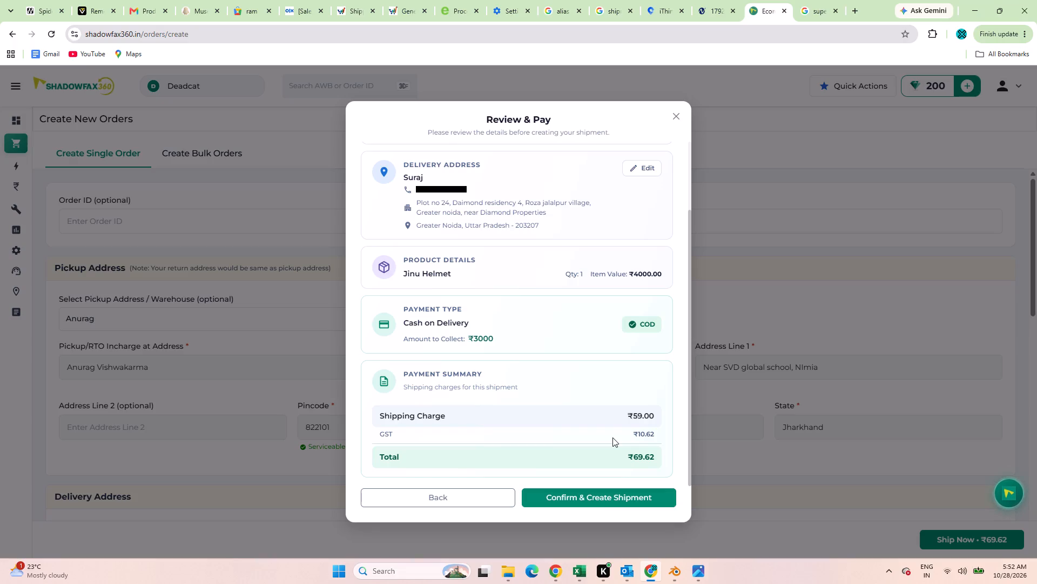
{"action": "left_click", "coordinate": [679, 117]}
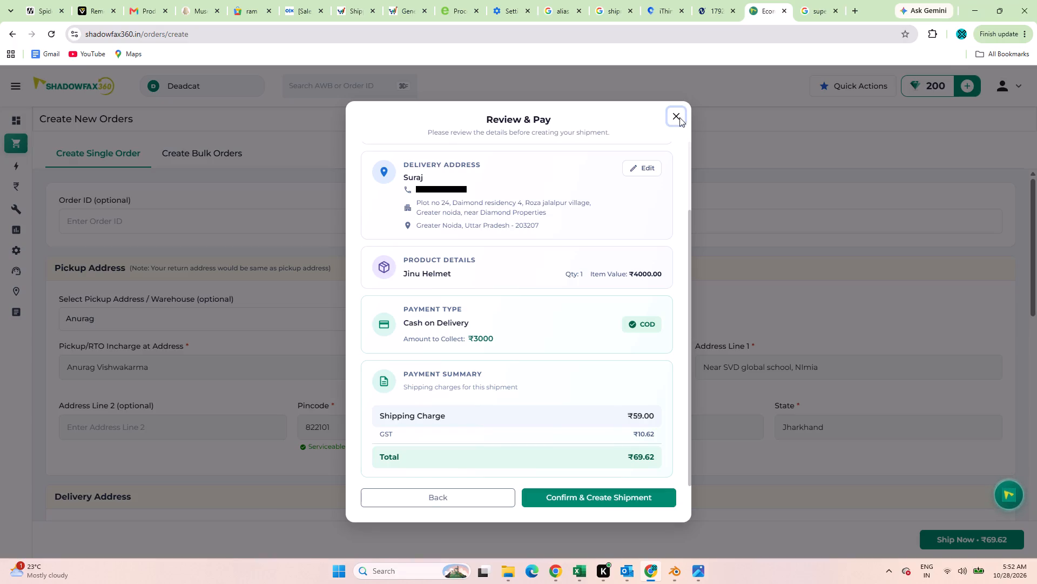
Recheck the order form's pickup address, delivery address, product details, payment mode and final shipping amount.
{"action": "scroll", "coordinate": [646, 296], "scroll_direction": "up", "scroll_amount": 4}
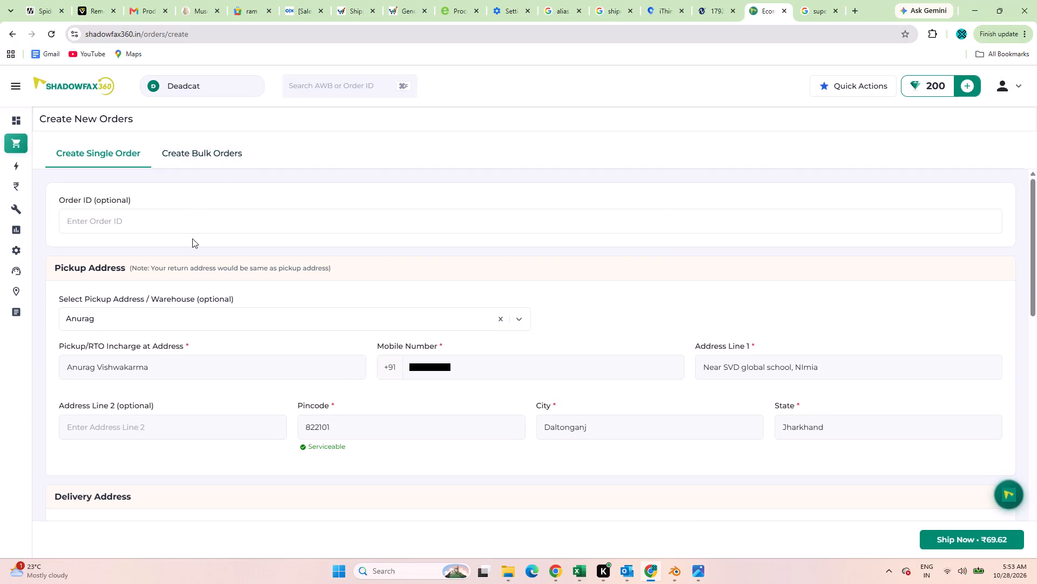
{"action": "scroll", "coordinate": [338, 308], "scroll_direction": "down", "scroll_amount": 2}
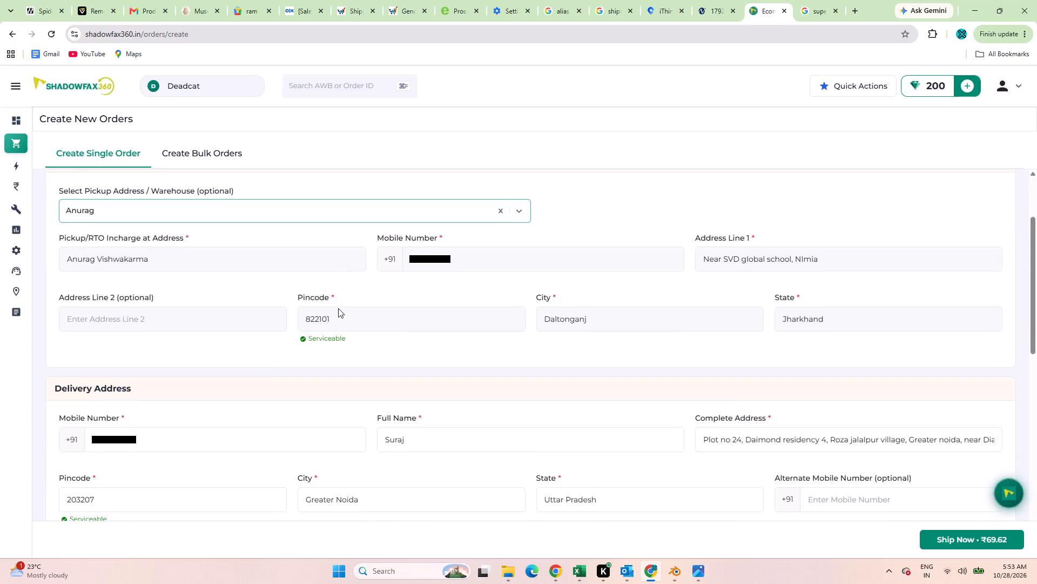
{"action": "scroll", "coordinate": [339, 307], "scroll_direction": "up", "scroll_amount": 3}
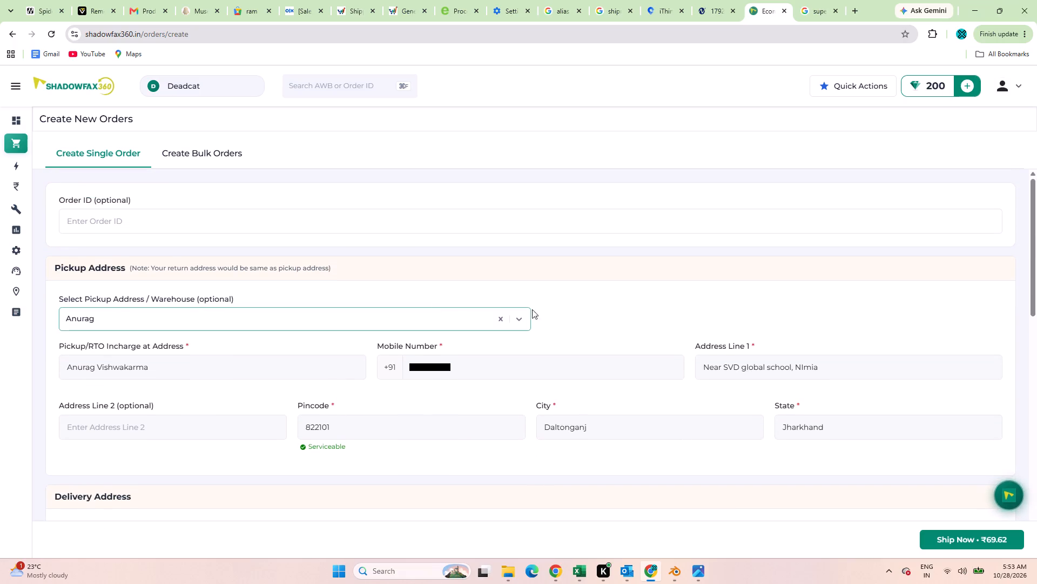
{"action": "scroll", "coordinate": [594, 309], "scroll_direction": "down", "scroll_amount": 2}
{"action": "scroll", "coordinate": [522, 318], "scroll_direction": "down", "scroll_amount": 2}
{"action": "scroll", "coordinate": [497, 310], "scroll_direction": "up", "scroll_amount": 2}
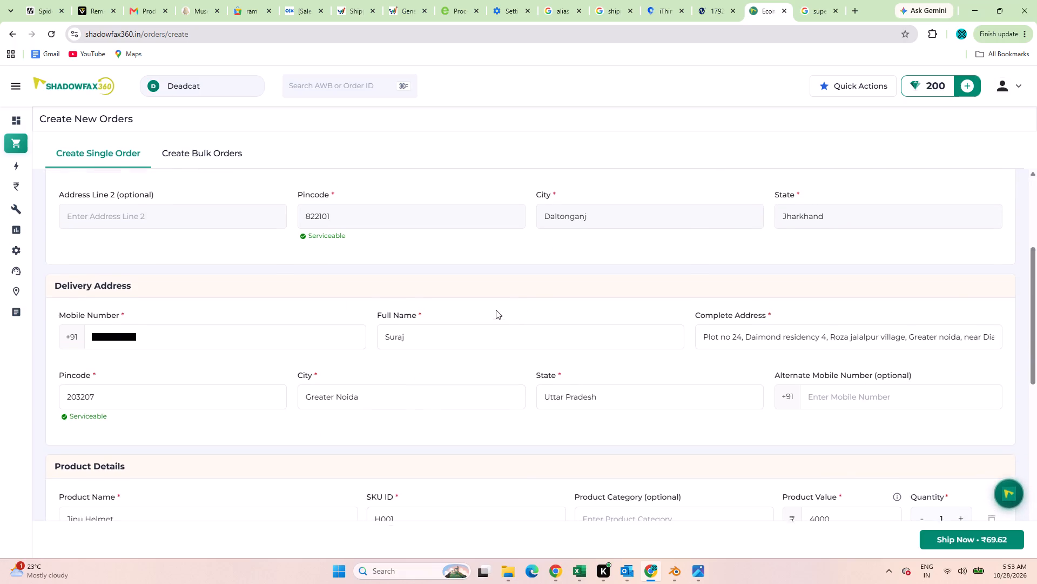
{"action": "scroll", "coordinate": [496, 310], "scroll_direction": "down", "scroll_amount": 3}
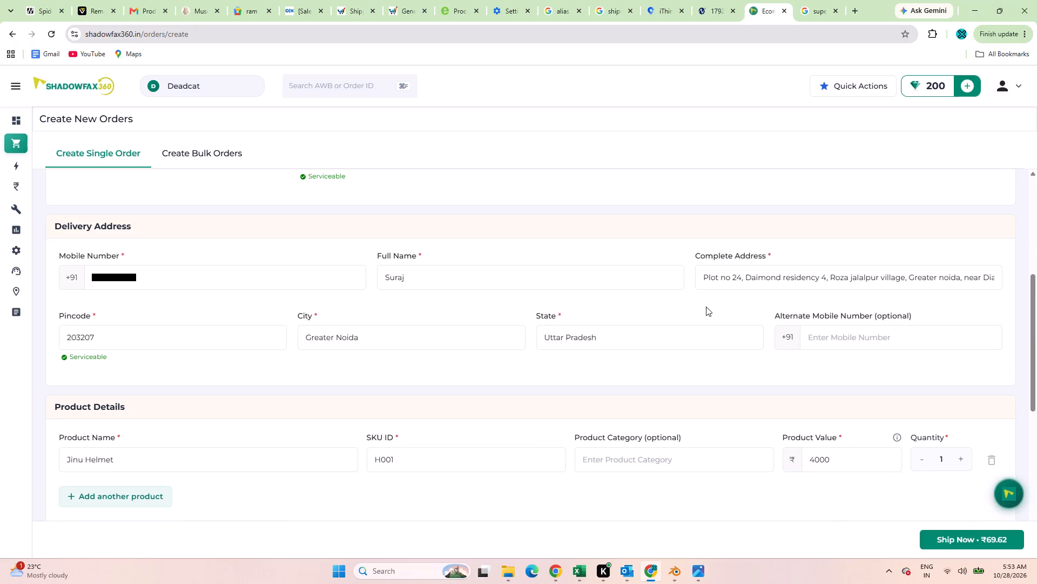
{"action": "scroll", "coordinate": [605, 295], "scroll_direction": "up", "scroll_amount": 5}
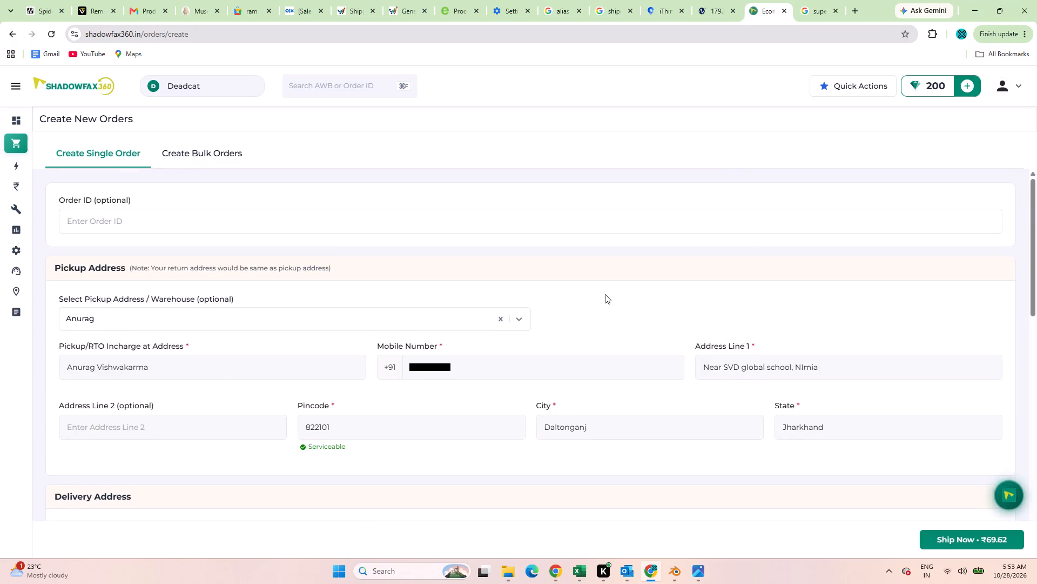
{"action": "scroll", "coordinate": [603, 324], "scroll_direction": "down", "scroll_amount": 7}
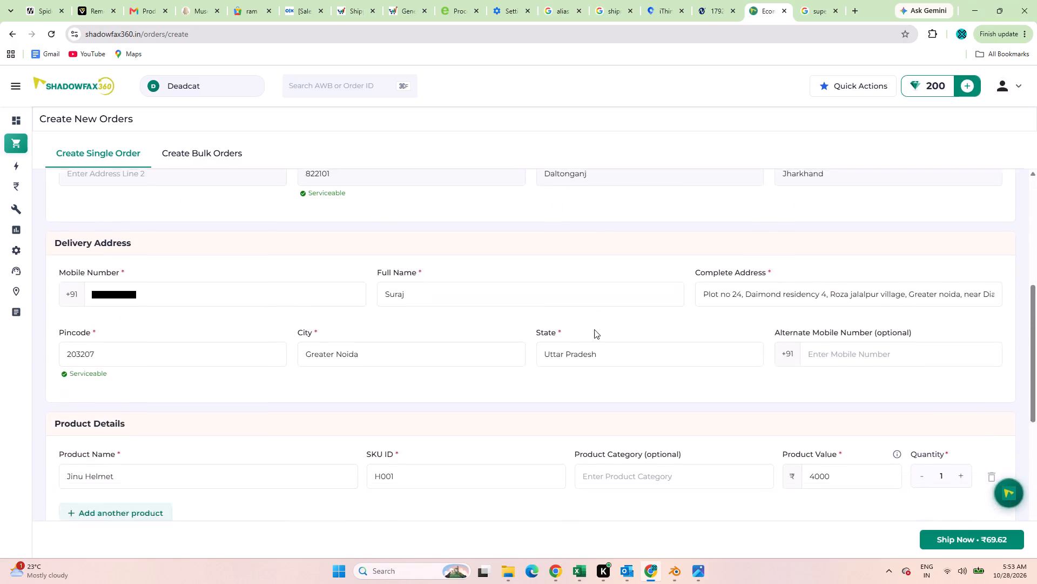
{"action": "scroll", "coordinate": [598, 345], "scroll_direction": "down", "scroll_amount": 2}
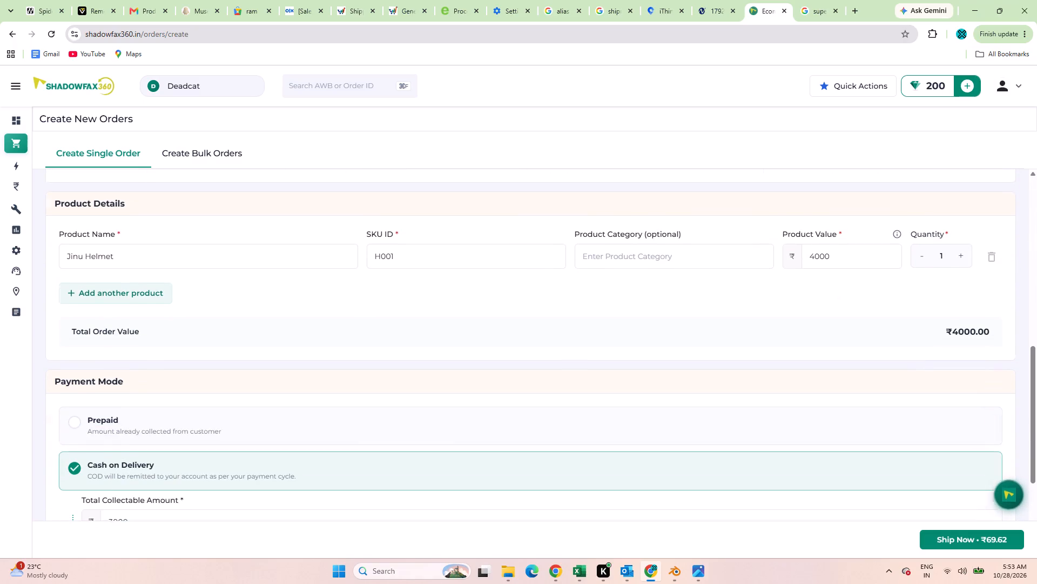
{"action": "scroll", "coordinate": [598, 345], "scroll_direction": "down", "scroll_amount": 2}
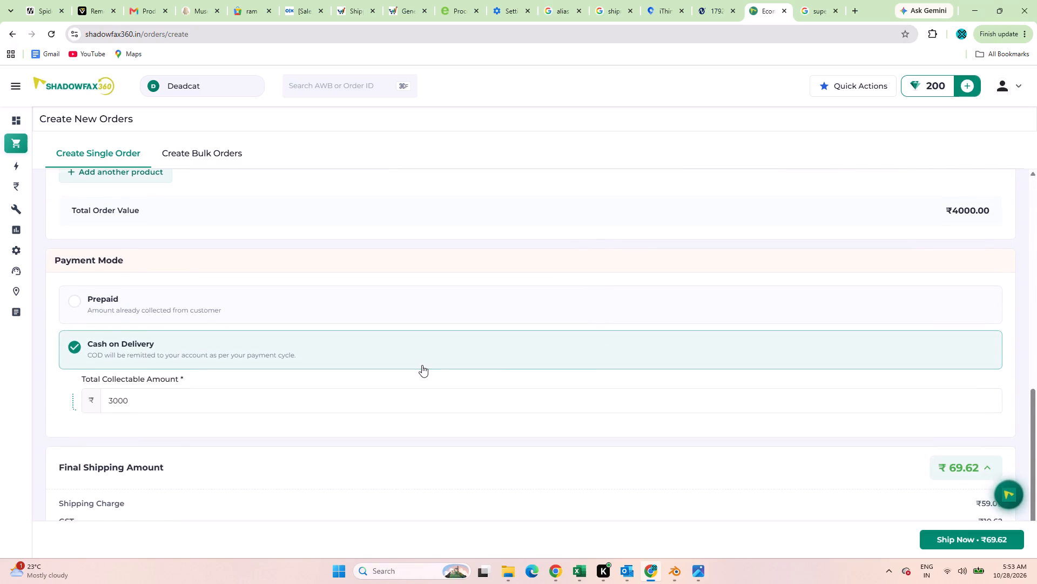
{"action": "scroll", "coordinate": [422, 365], "scroll_direction": "down", "scroll_amount": 4}
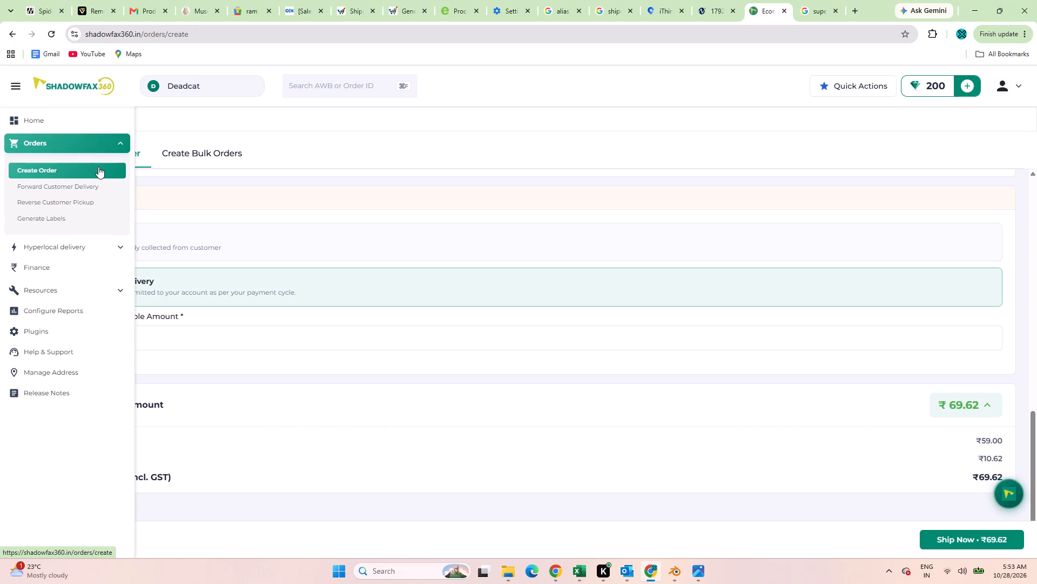
Submit the Jinu Helmet order for shipping, check its payment summary, and confirm creation of the shipment.
{"action": "left_click", "coordinate": [958, 535]}
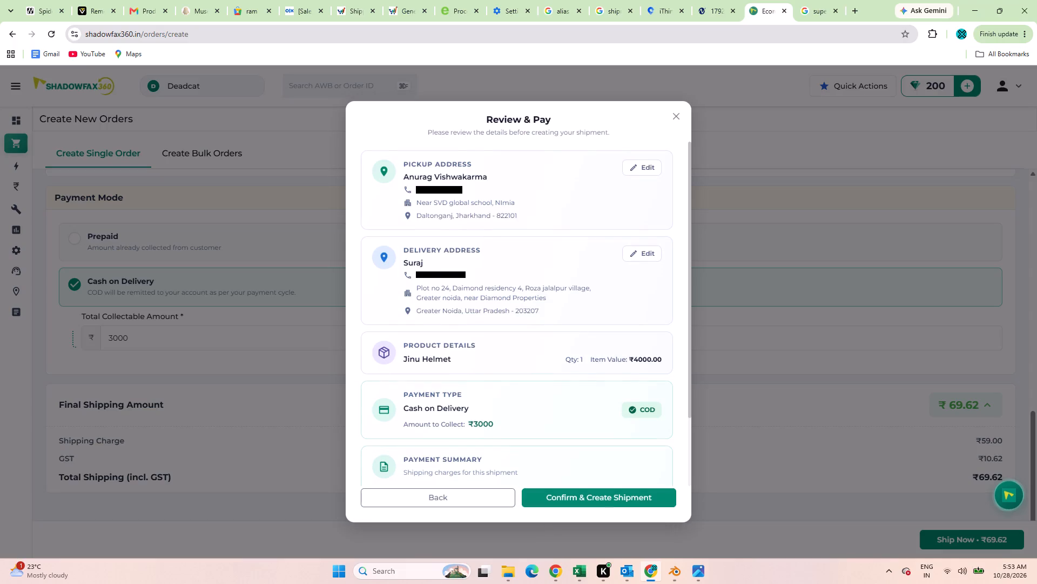
{"action": "scroll", "coordinate": [554, 394], "scroll_direction": "down", "scroll_amount": 3}
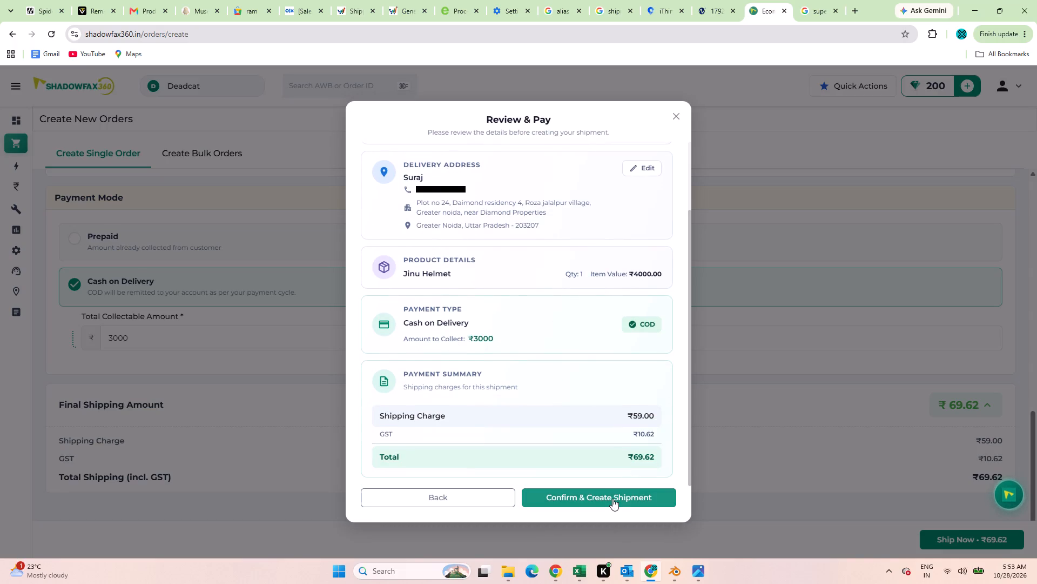
{"action": "left_click", "coordinate": [612, 499]}
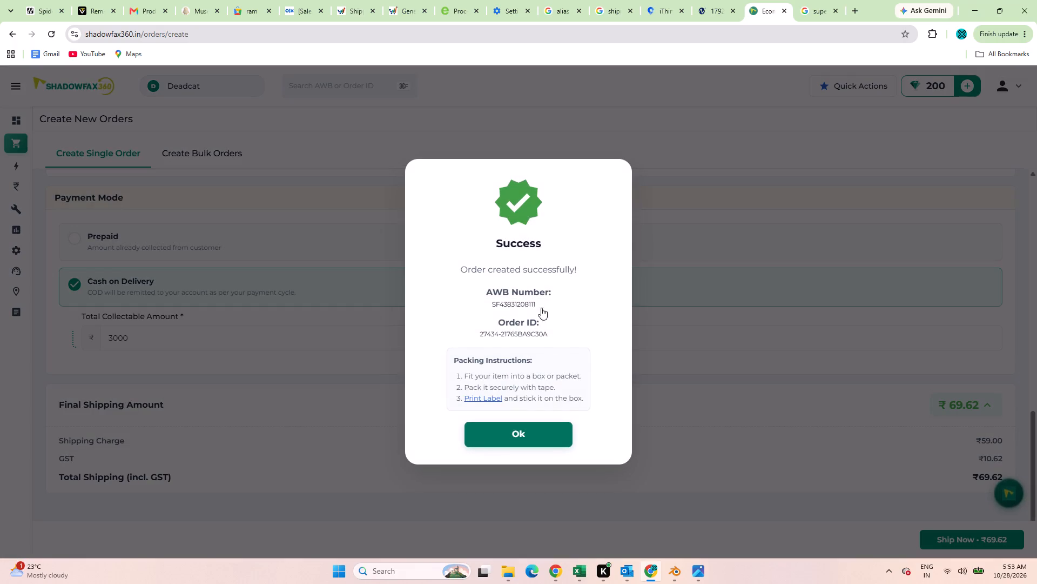
Download the new shipment's label as a PDF in 4*6 size, including the GST number and leaving out product details.
{"action": "left_click", "coordinate": [490, 397]}
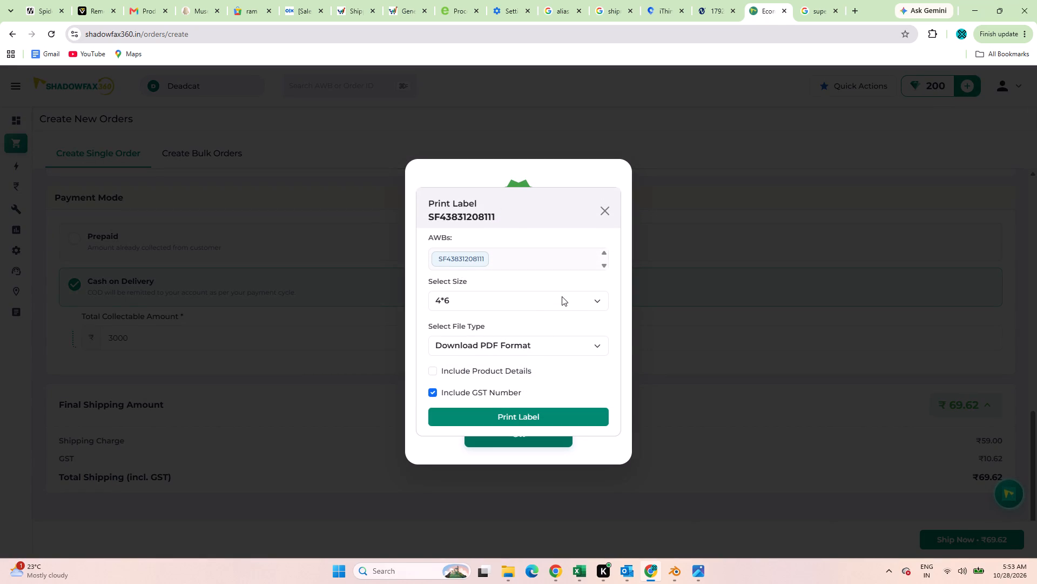
{"action": "left_click", "coordinate": [562, 296]}
{"action": "scroll", "coordinate": [508, 354], "scroll_direction": "down", "scroll_amount": 4}
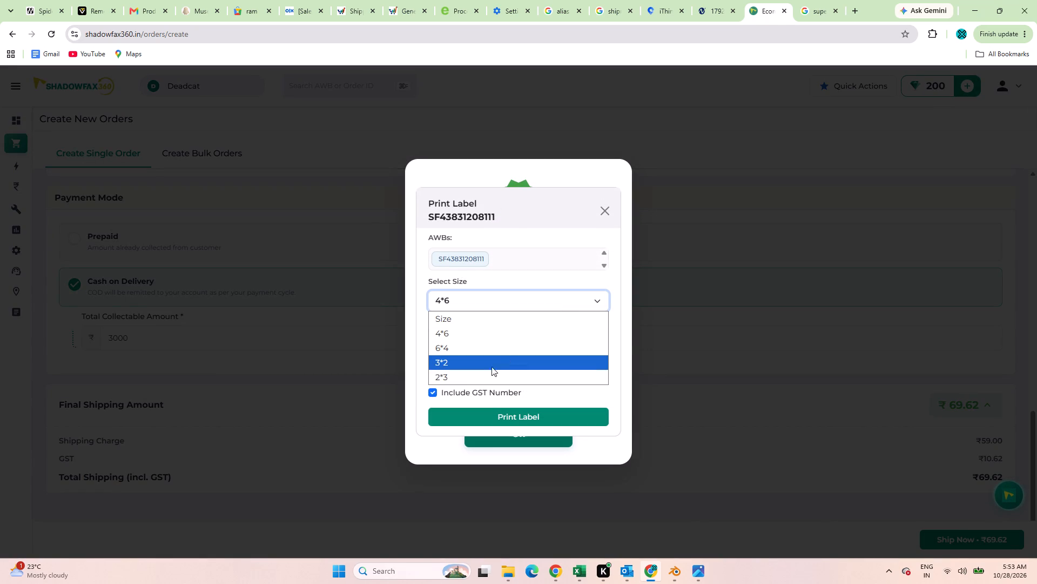
{"action": "right_click", "coordinate": [569, 297]}
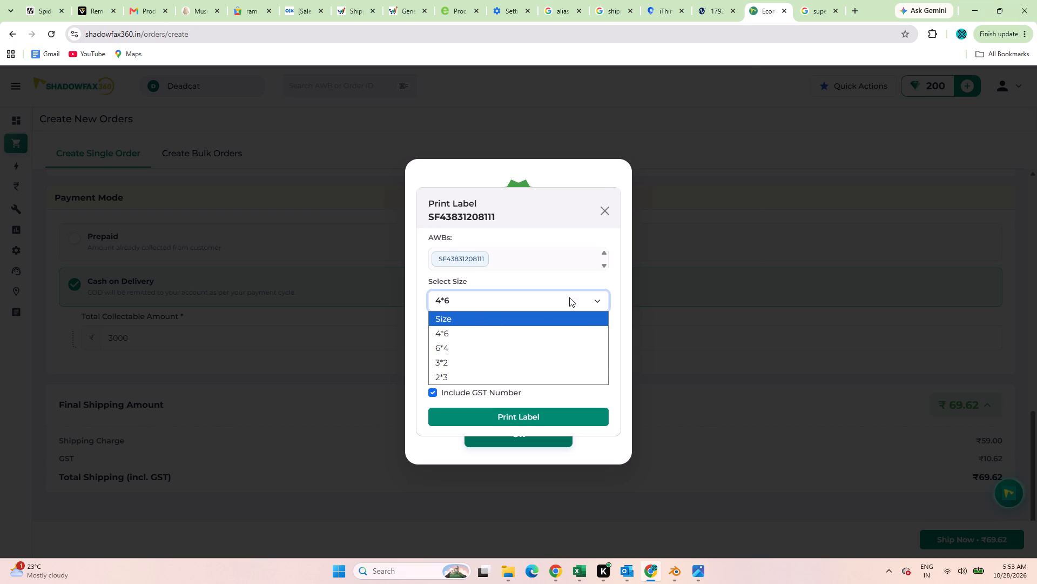
{"action": "left_click", "coordinate": [569, 297]}
{"action": "left_click", "coordinate": [569, 297]}
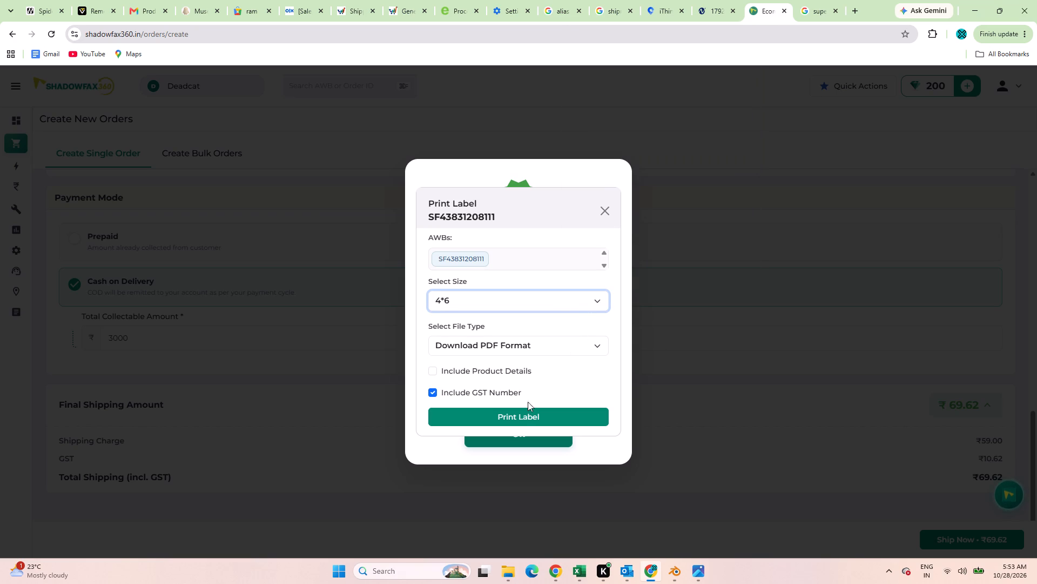
{"action": "left_click", "coordinate": [524, 415]}
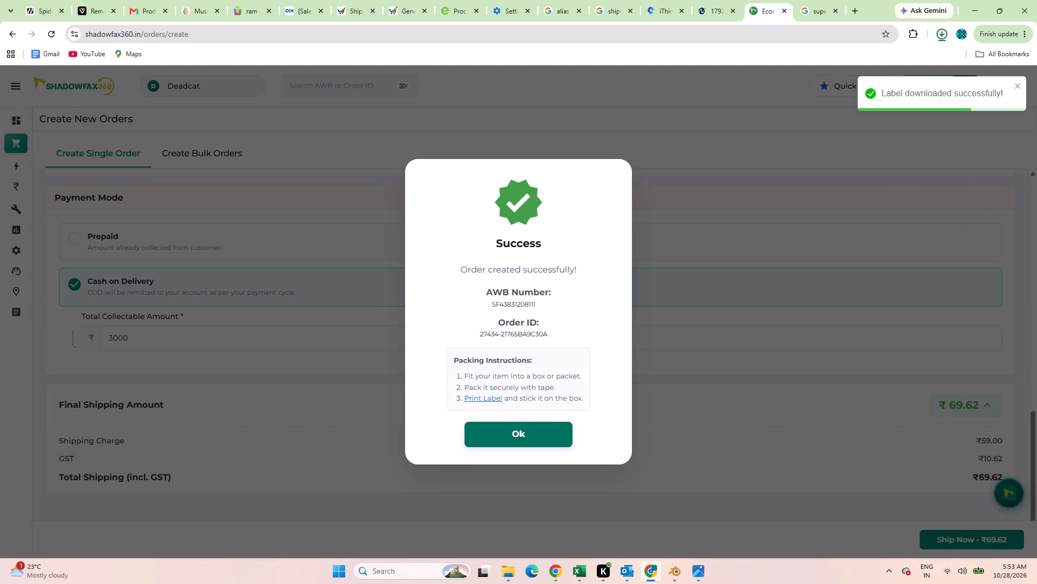
Check the browser's recent download history for the label PDF.
{"action": "left_click", "coordinate": [943, 41]}
{"action": "left_click", "coordinate": [943, 39]}
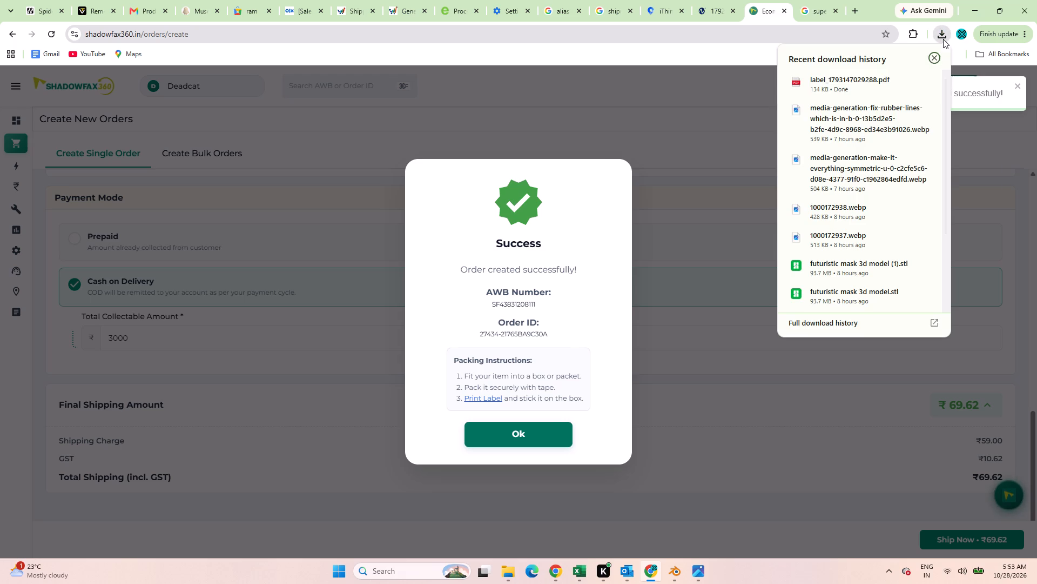
{"action": "left_click", "coordinate": [943, 38]}
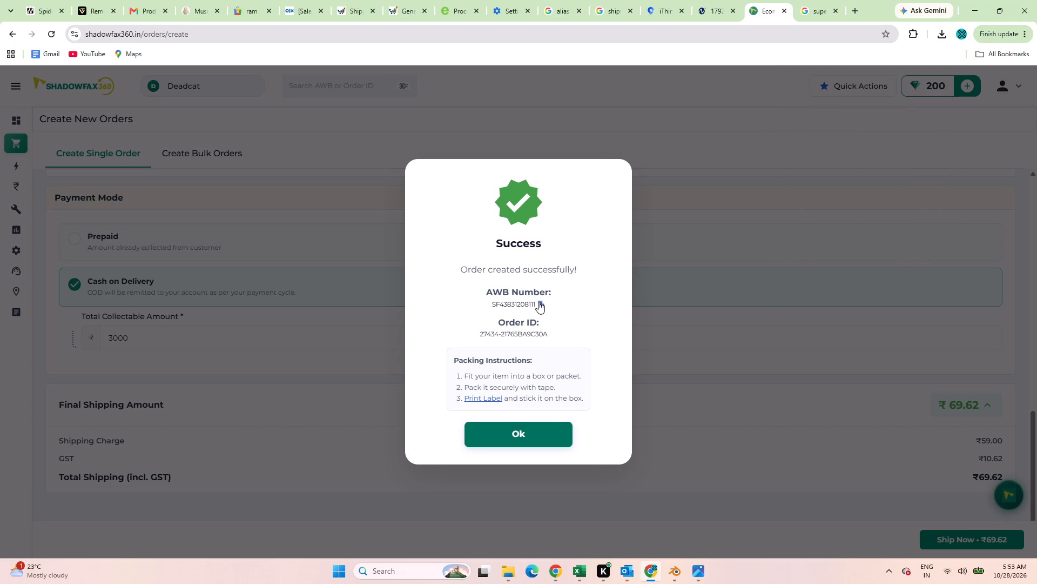
Copy the new shipment's AWB number and dismiss the order success message.
{"action": "left_click", "coordinate": [542, 305]}
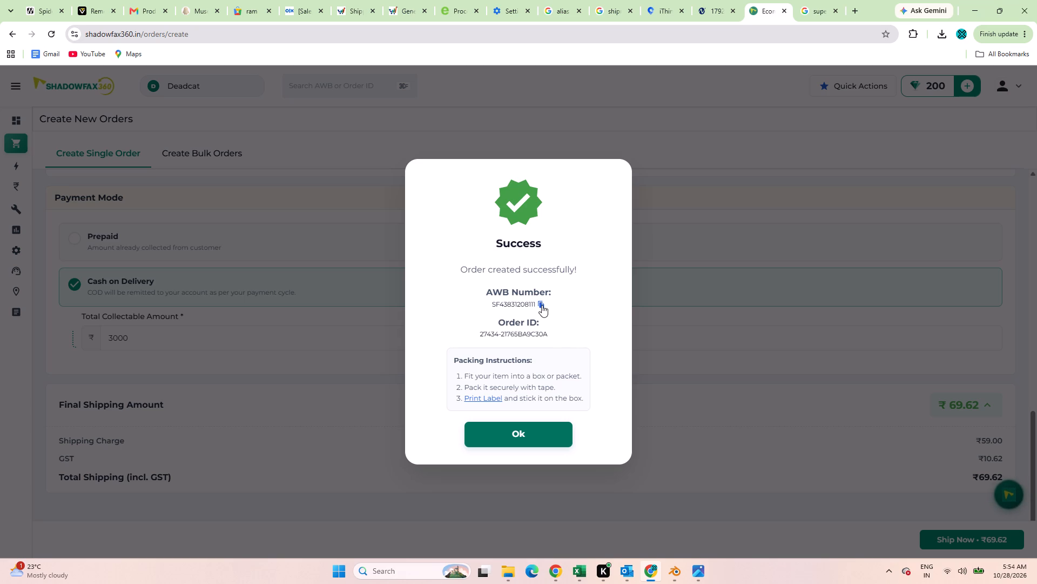
{"action": "left_click", "coordinate": [540, 302]}
{"action": "left_click", "coordinate": [518, 433]}
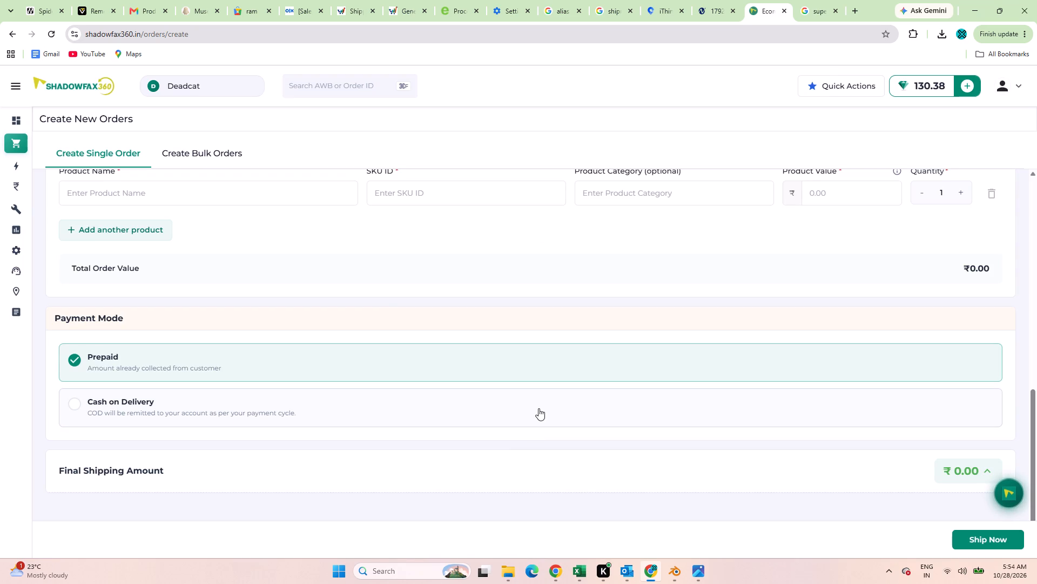
Go to the home dashboard, and from there open the Forward Customer Delivery list to check the new order.
{"action": "scroll", "coordinate": [540, 406], "scroll_direction": "up", "scroll_amount": 4}
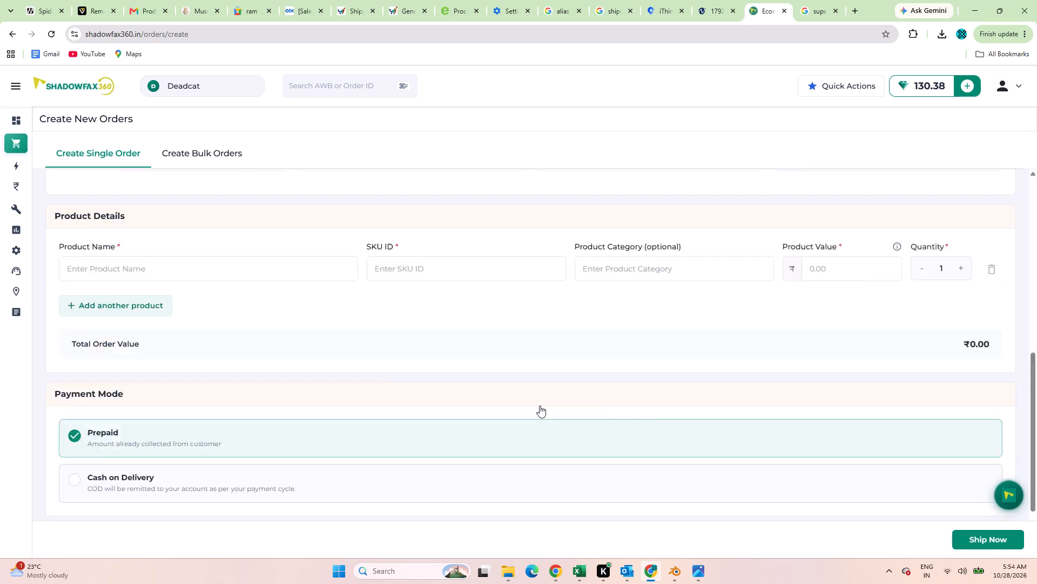
{"action": "scroll", "coordinate": [540, 406], "scroll_direction": "up", "scroll_amount": 4}
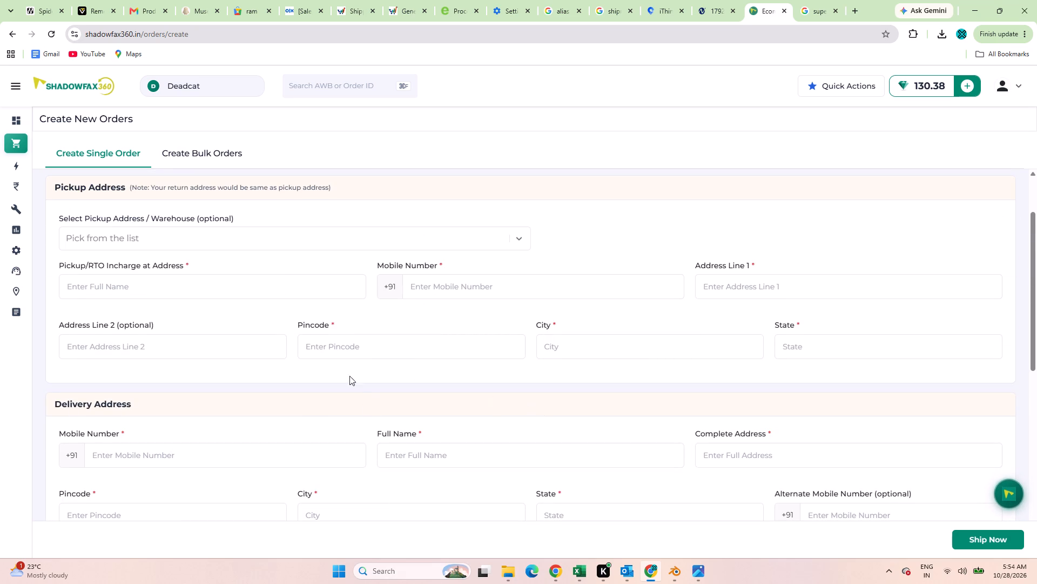
{"action": "scroll", "coordinate": [336, 350], "scroll_direction": "down", "scroll_amount": 2}
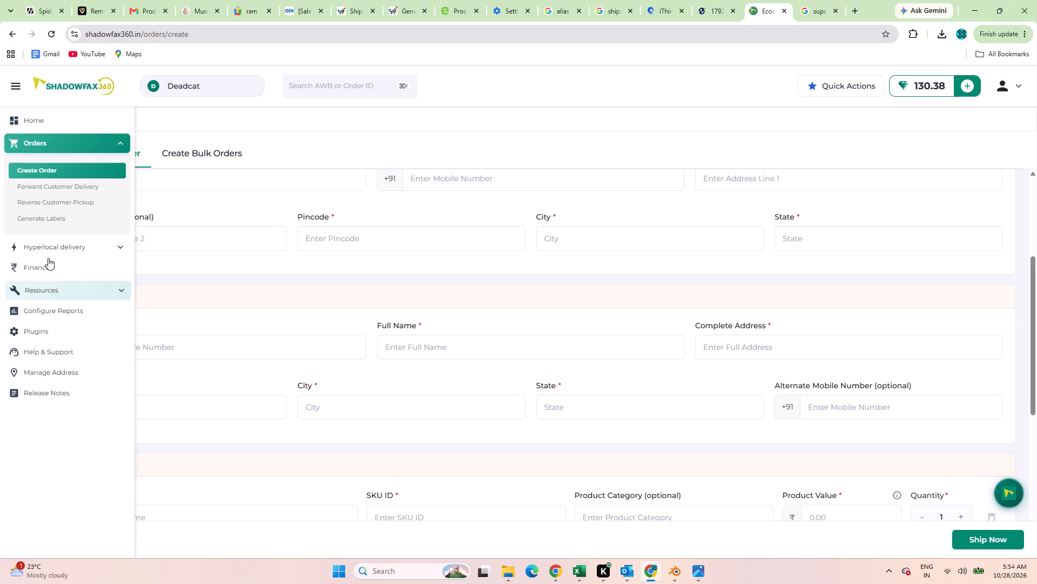
{"action": "left_click", "coordinate": [38, 115]}
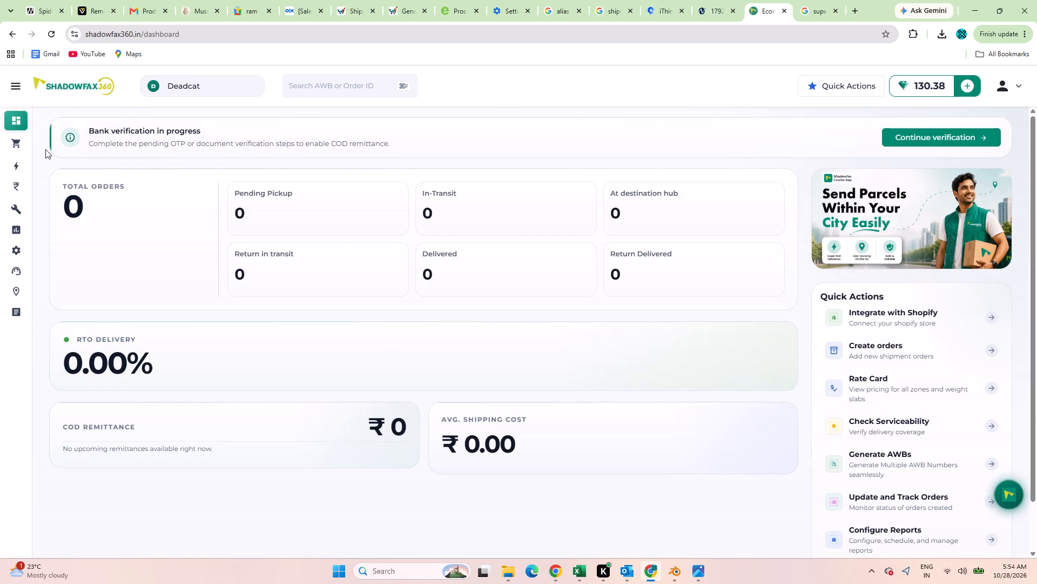
{"action": "left_click", "coordinate": [53, 141]}
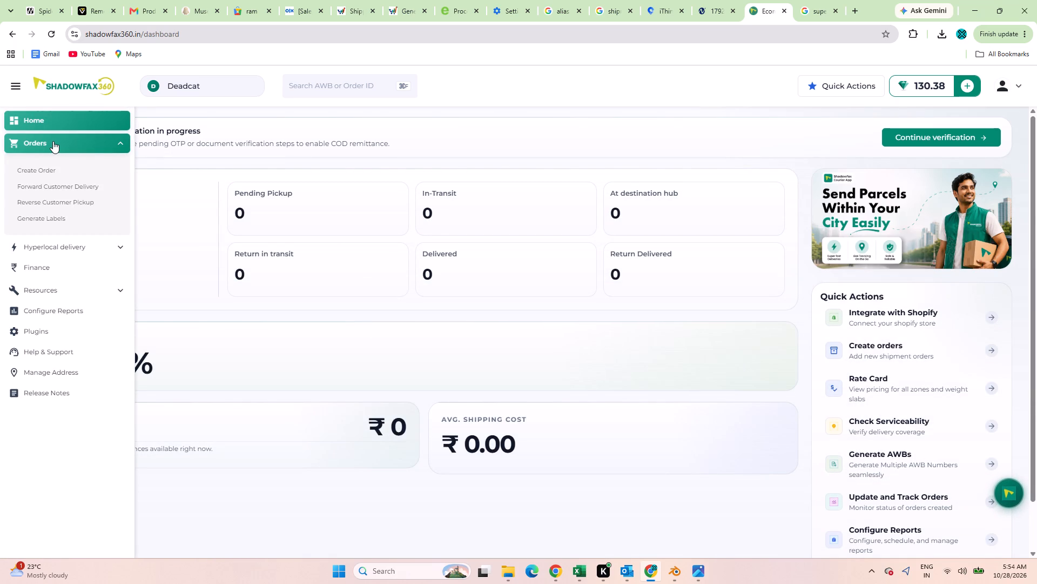
{"action": "left_click", "coordinate": [74, 188]}
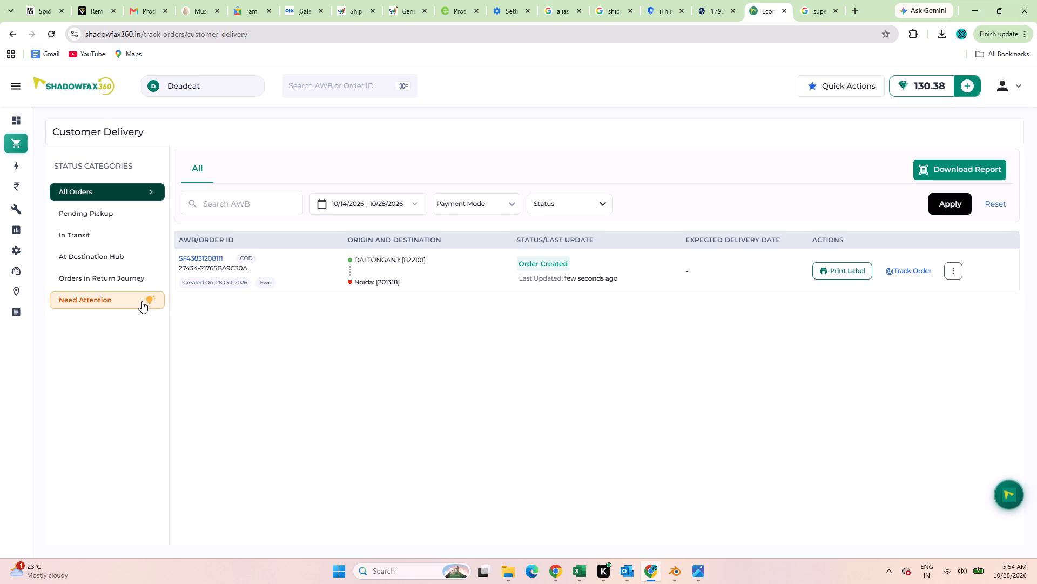
Examine the pending-pickup order's tracking details and the options offered for updating its shipment status, leaving the status unselected.
{"action": "left_click", "coordinate": [117, 212]}
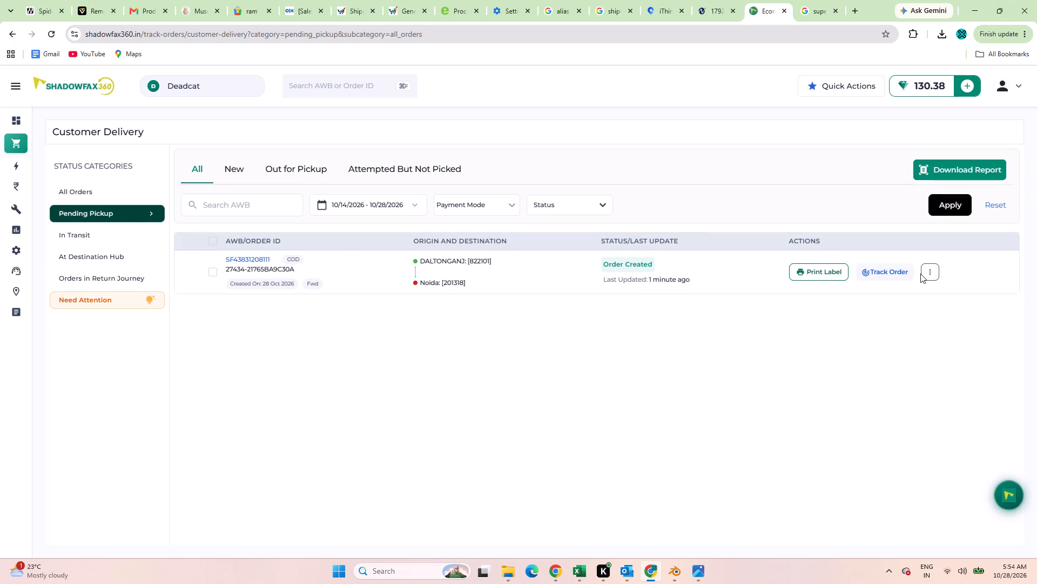
{"action": "left_click", "coordinate": [930, 270]}
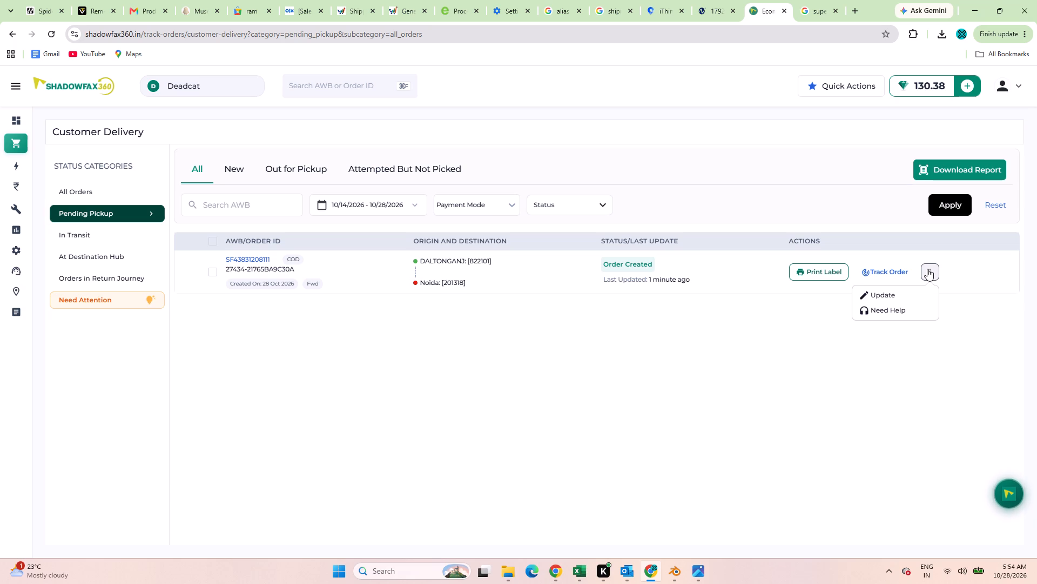
{"action": "left_click", "coordinate": [887, 273]}
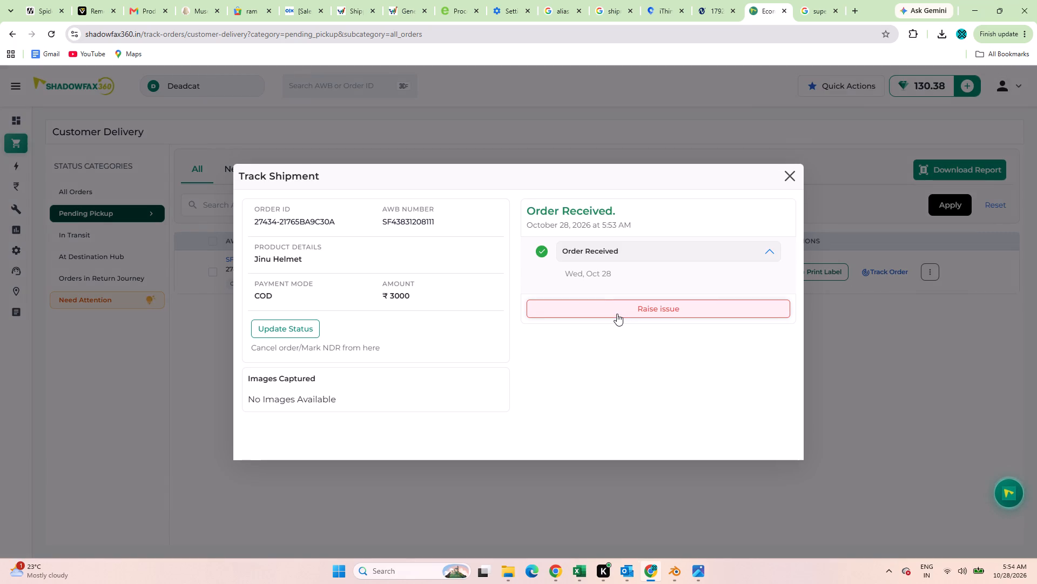
{"action": "left_click", "coordinate": [288, 327]}
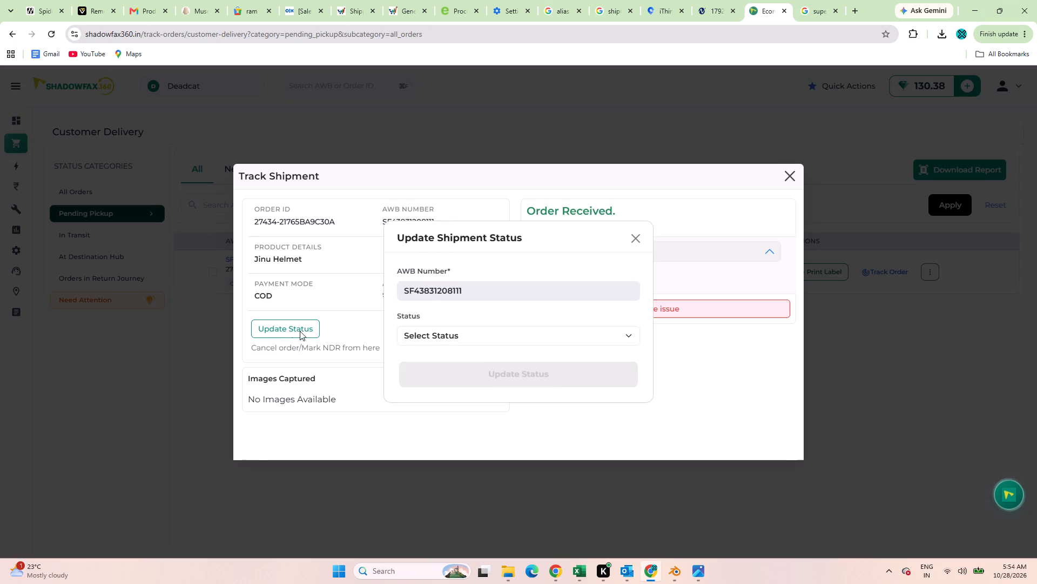
{"action": "left_click", "coordinate": [544, 333]}
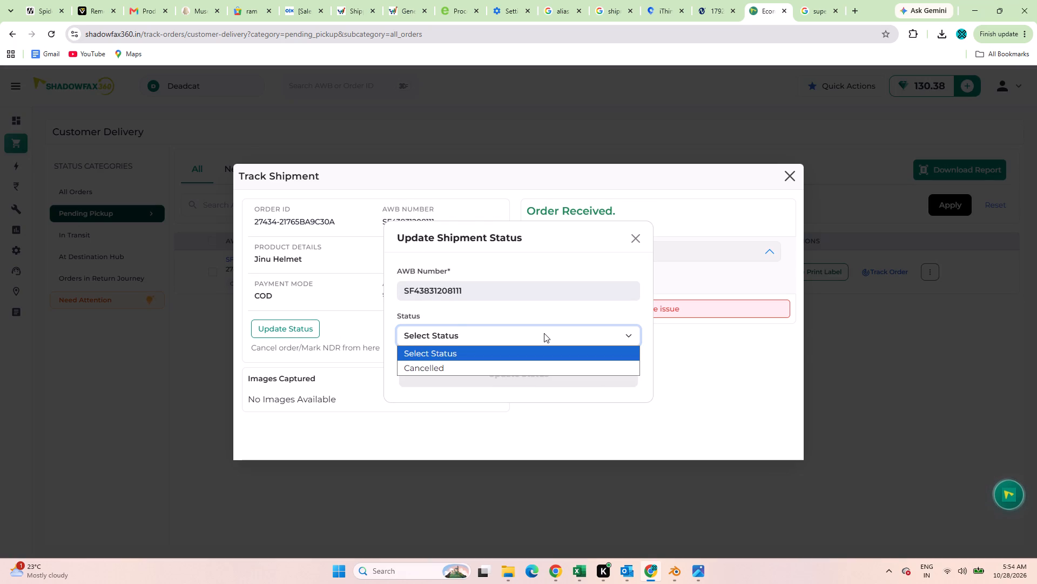
{"action": "left_click", "coordinate": [544, 333]}
{"action": "left_click", "coordinate": [636, 244]}
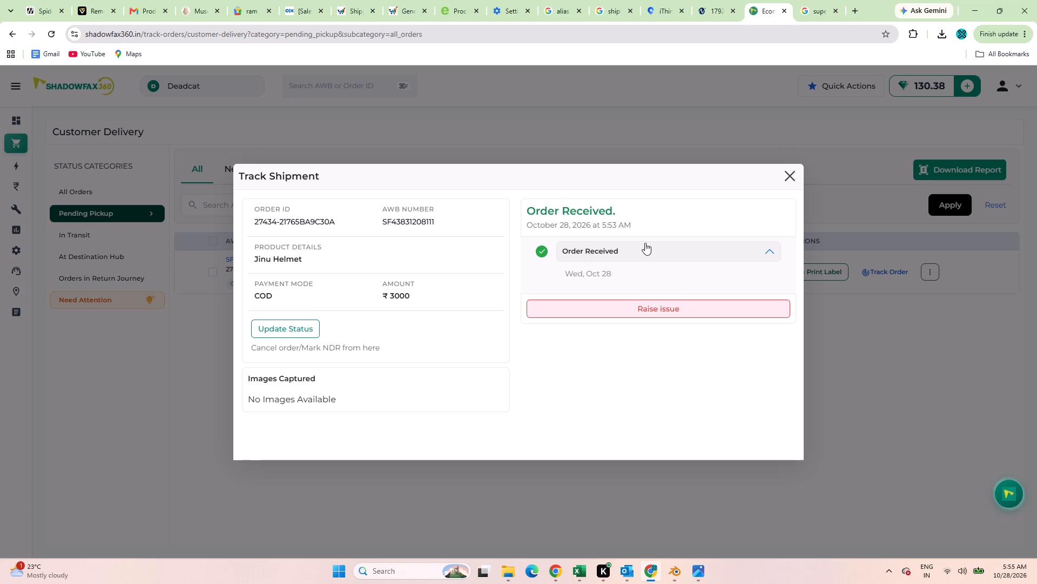
{"action": "left_click", "coordinate": [791, 176]}
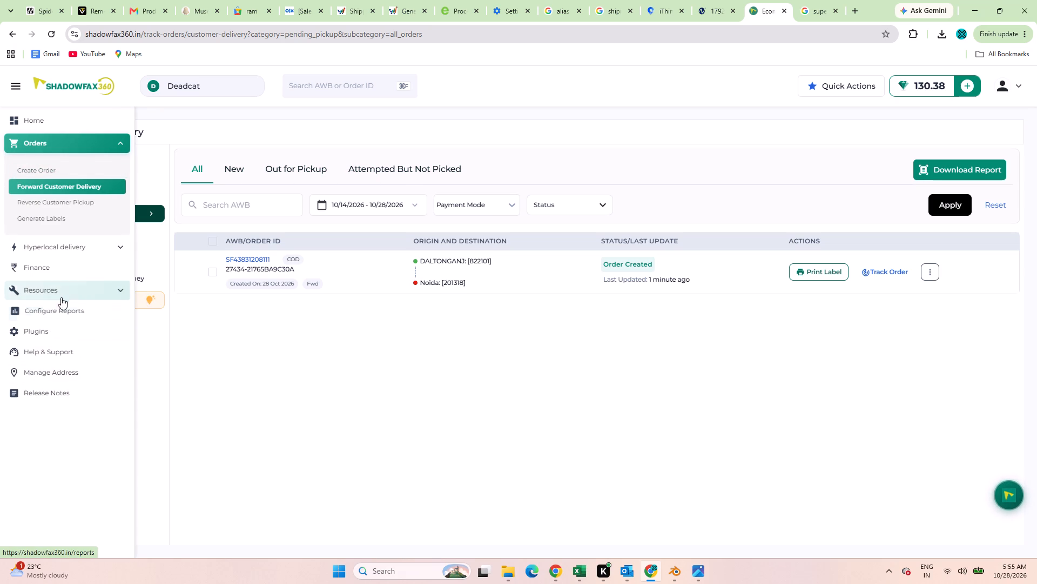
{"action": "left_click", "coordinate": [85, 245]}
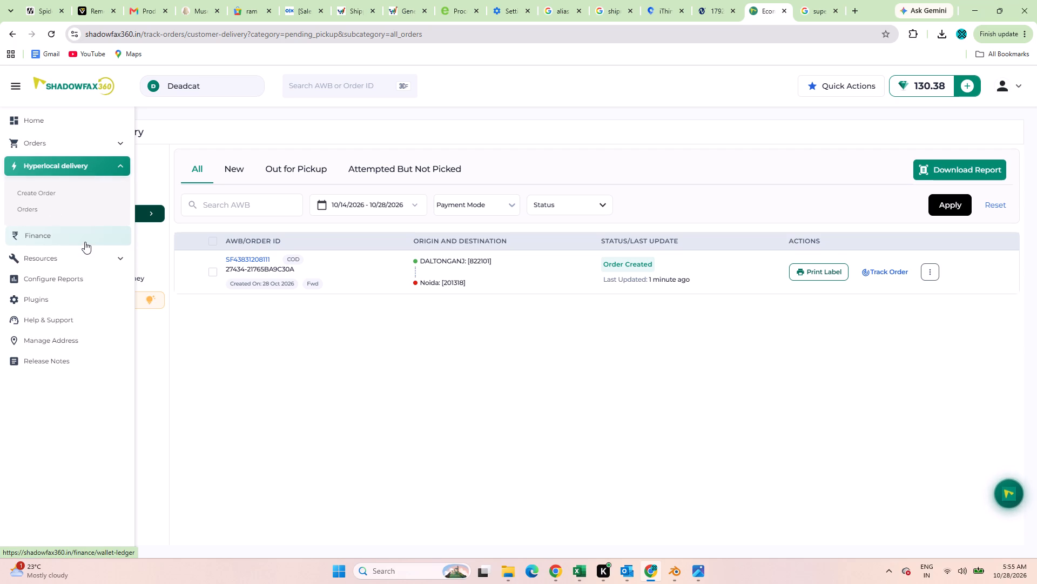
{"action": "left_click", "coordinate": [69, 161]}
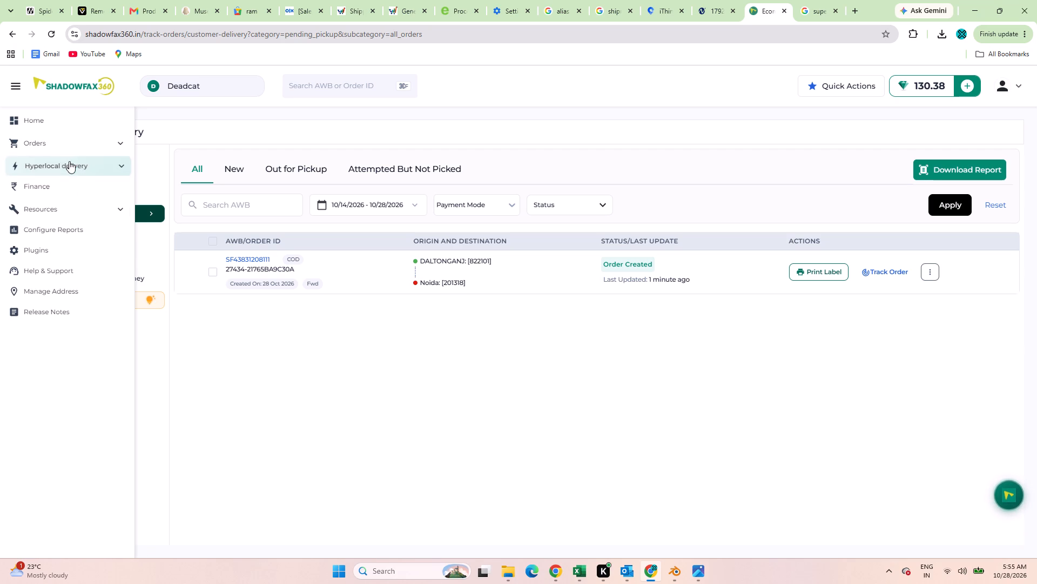
Open the Rate Card Calculator and calculate the forward delivery charge from pickup pincode 822101 to delivery pincode 203207.
{"action": "left_click", "coordinate": [80, 209]}
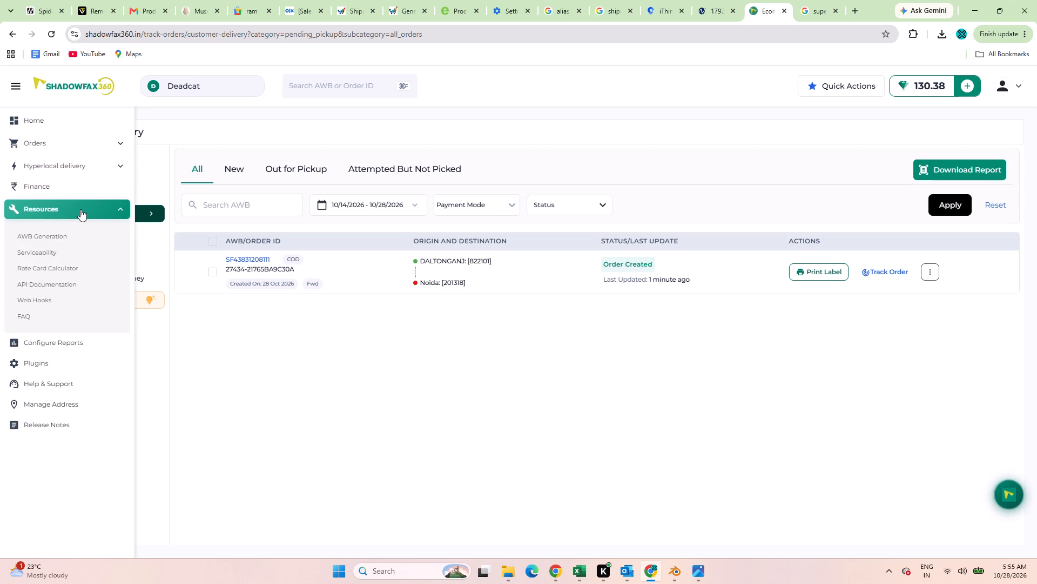
{"action": "left_click", "coordinate": [80, 209]}
{"action": "left_click", "coordinate": [81, 207]}
{"action": "left_click", "coordinate": [73, 267]}
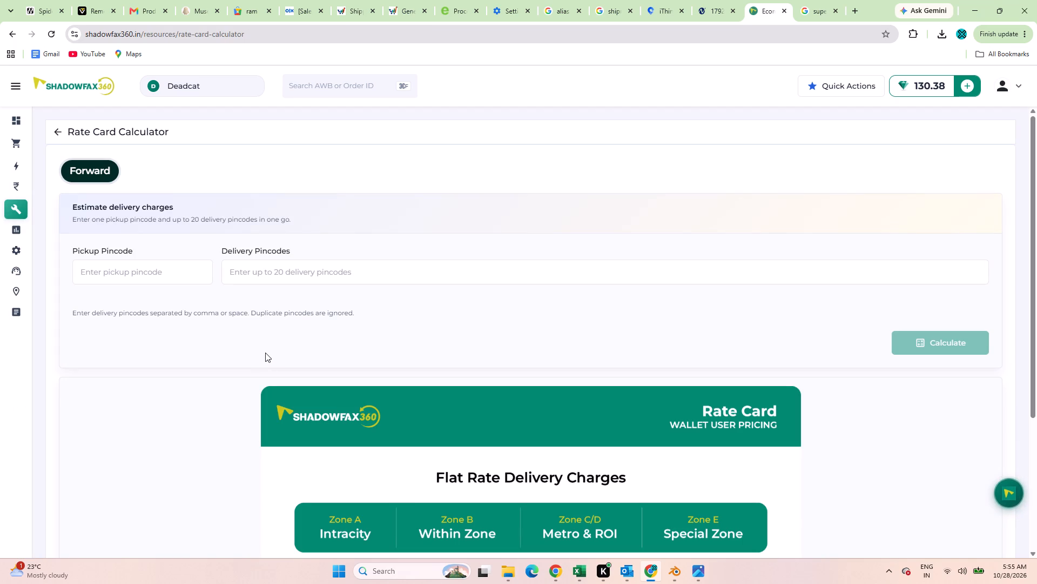
{"action": "scroll", "coordinate": [630, 294], "scroll_direction": "down", "scroll_amount": 2}
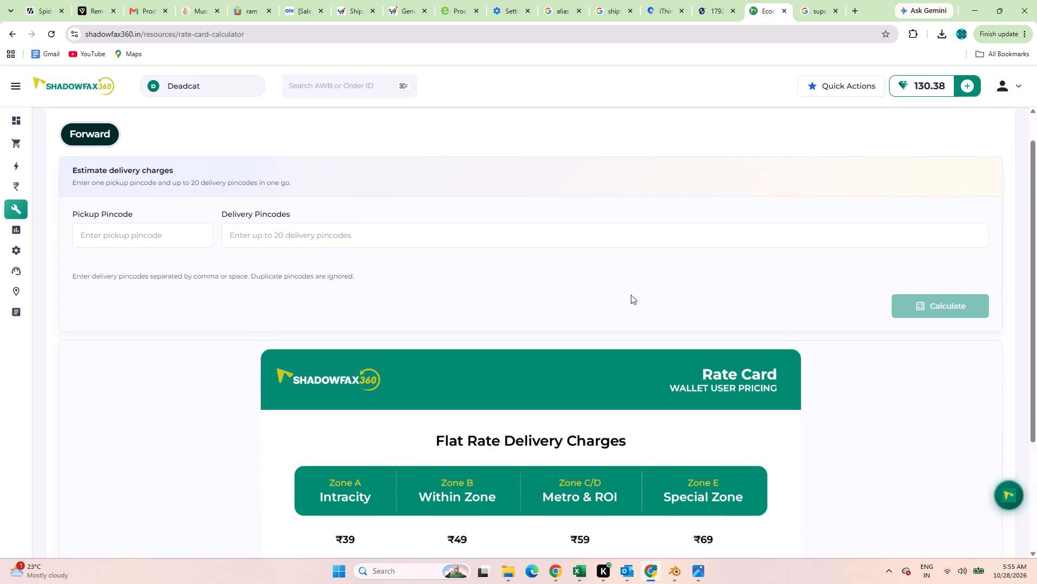
{"action": "scroll", "coordinate": [368, 269], "scroll_direction": "up", "scroll_amount": 2}
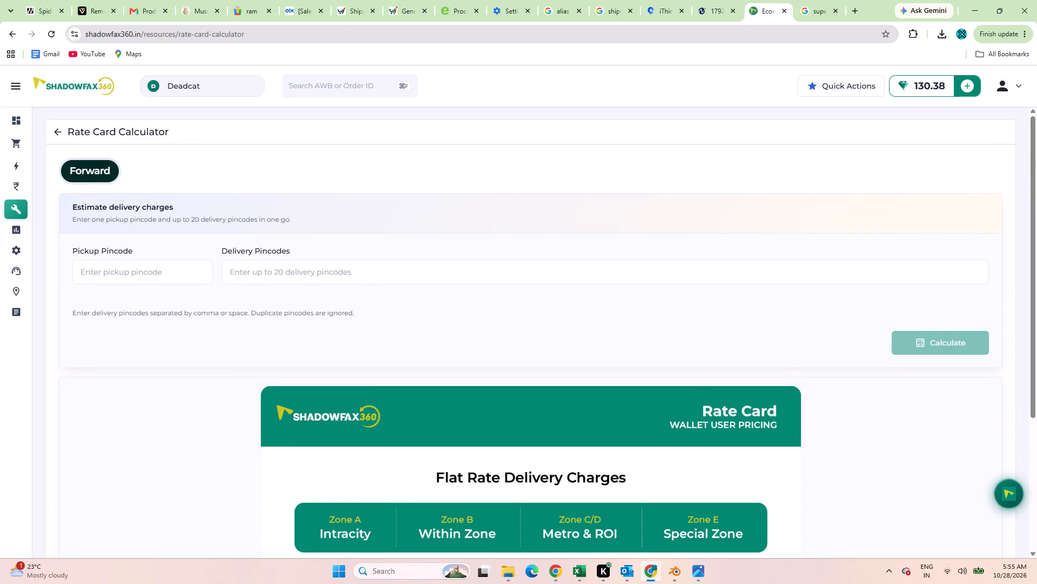
{"action": "left_click", "coordinate": [154, 269]}
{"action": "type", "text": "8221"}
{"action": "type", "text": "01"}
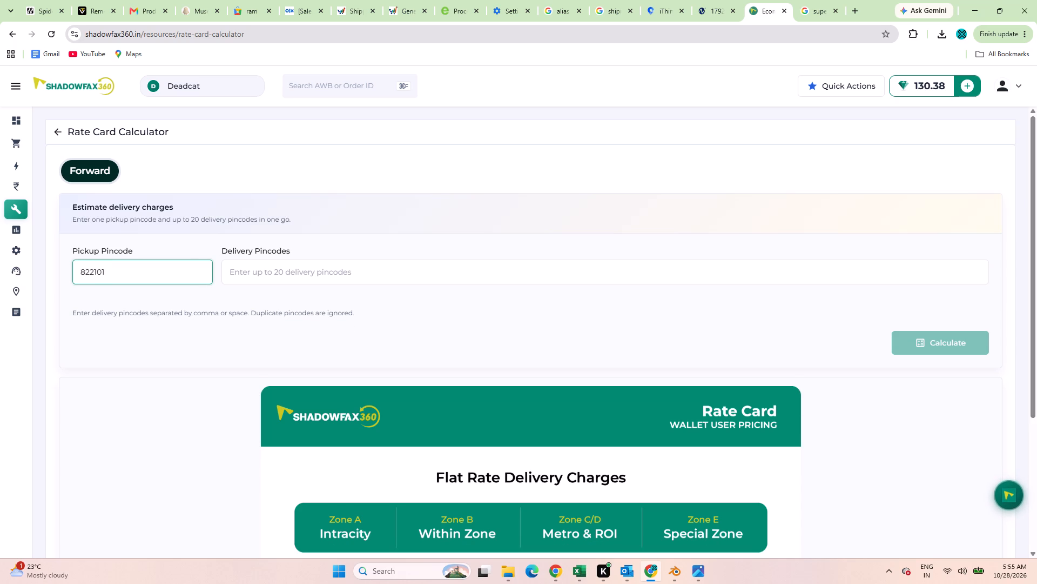
{"action": "left_click", "coordinate": [387, 272]}
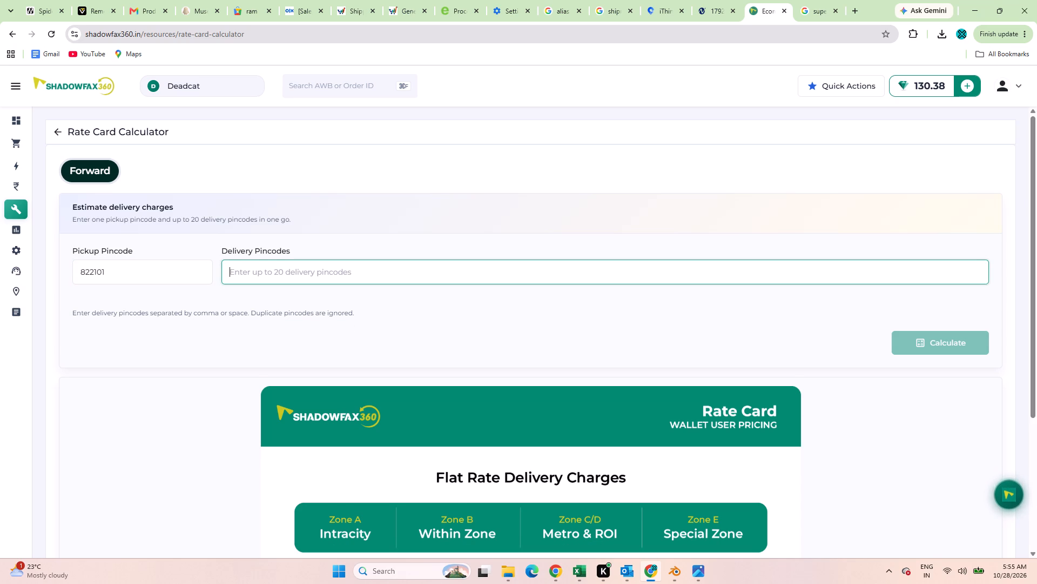
{"action": "key", "text": "2"}
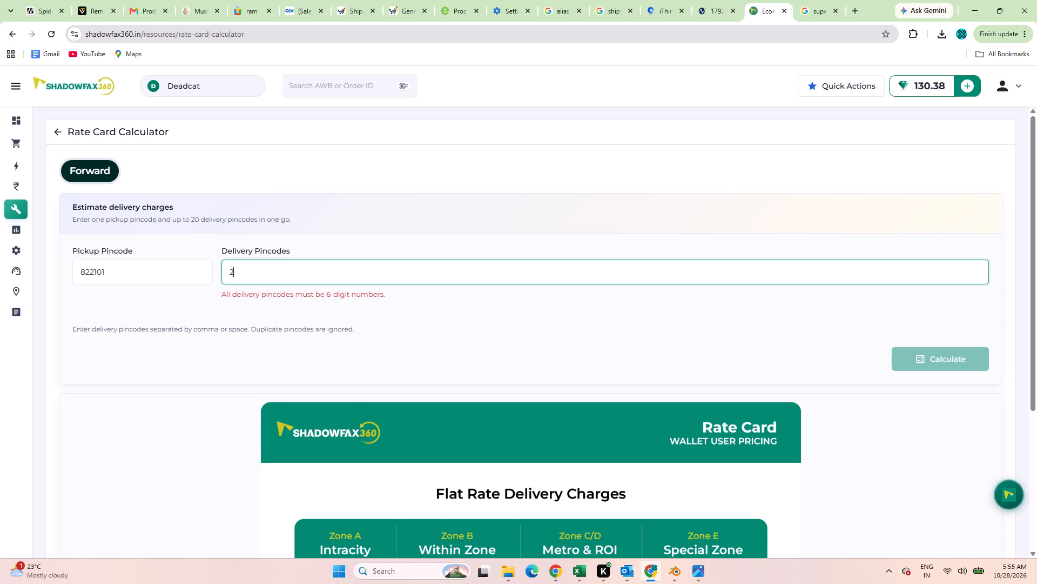
{"action": "type", "text": "03207"}
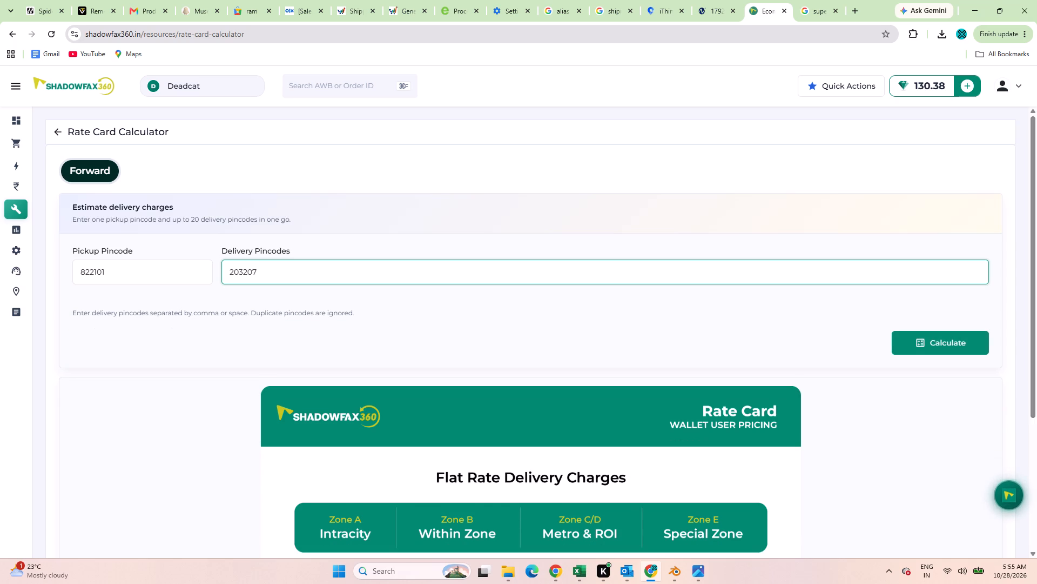
{"action": "left_click", "coordinate": [946, 342]}
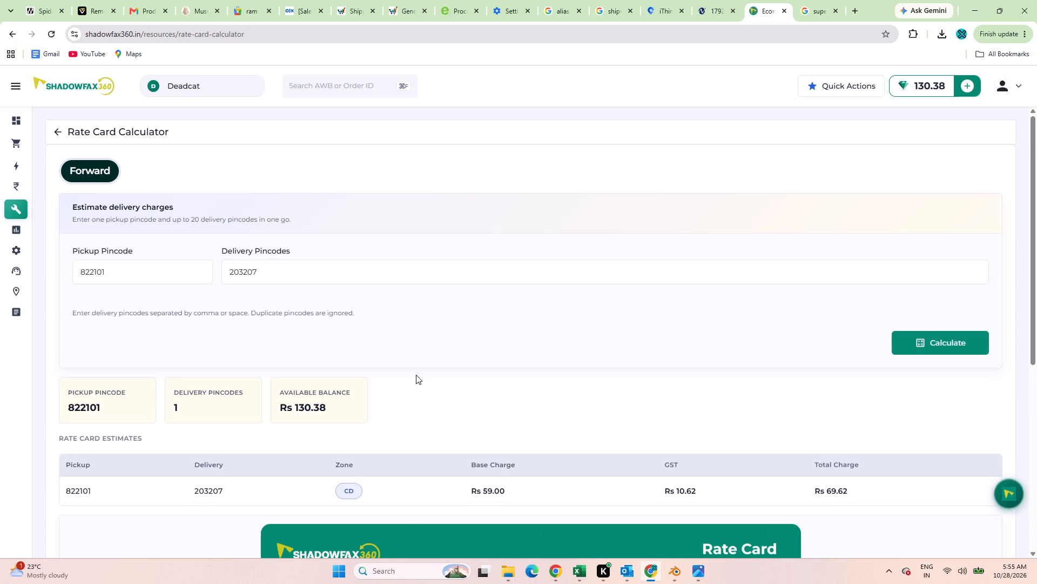
Review the charge estimate and the wallet rate card's flat delivery charges by zone, including its COD and RTO terms.
{"action": "scroll", "coordinate": [441, 365], "scroll_direction": "down", "scroll_amount": 1}
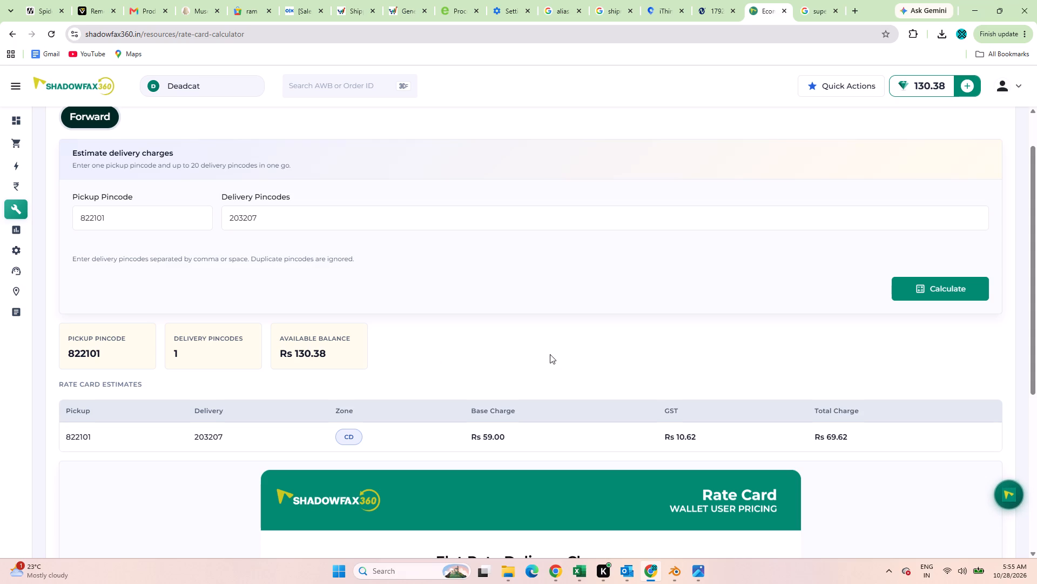
{"action": "scroll", "coordinate": [577, 359], "scroll_direction": "down", "scroll_amount": 5}
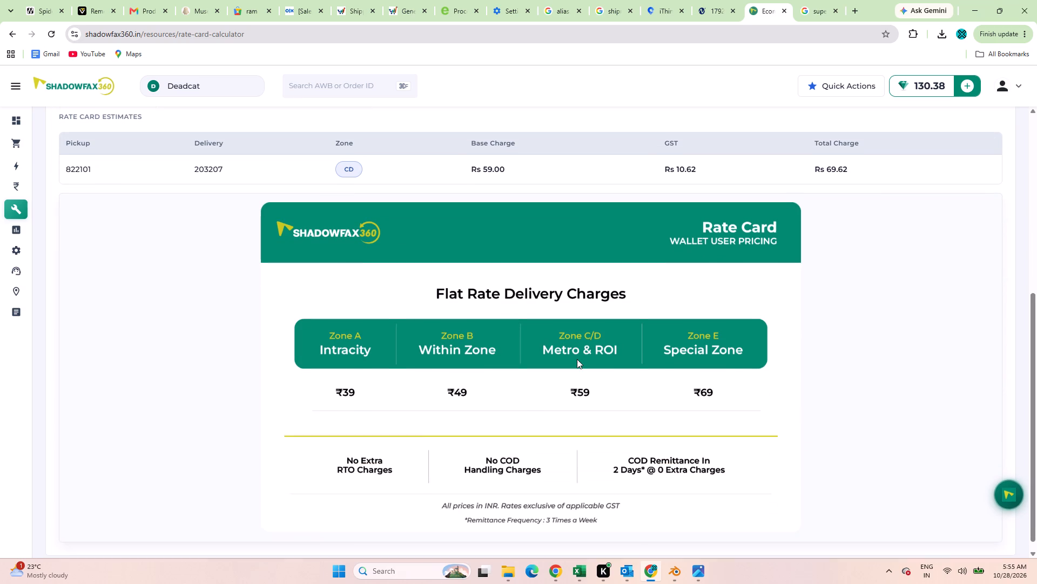
{"action": "scroll", "coordinate": [604, 357], "scroll_direction": "down", "scroll_amount": 2}
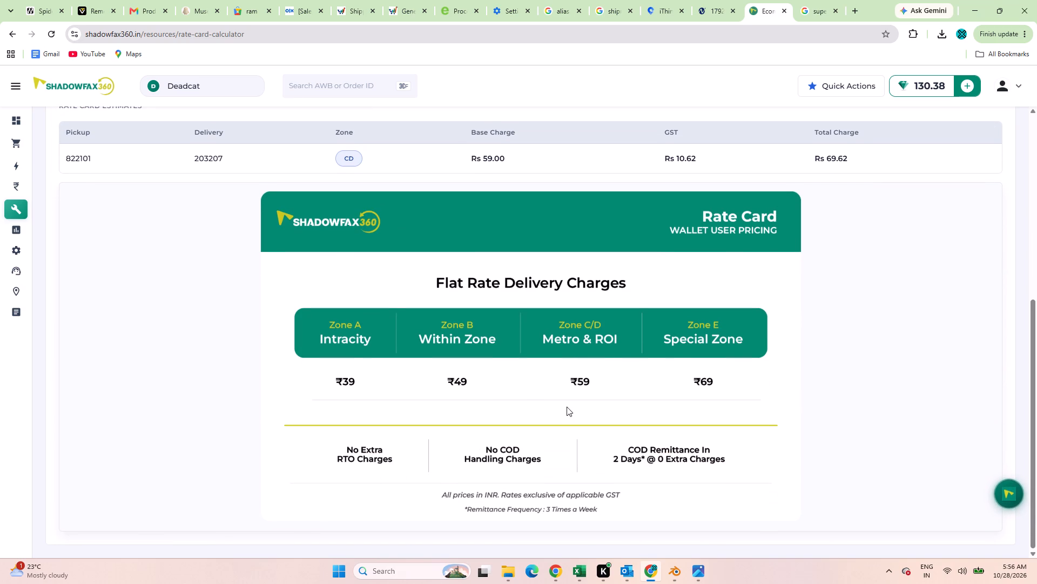
{"action": "scroll", "coordinate": [567, 407], "scroll_direction": "up", "scroll_amount": 11}
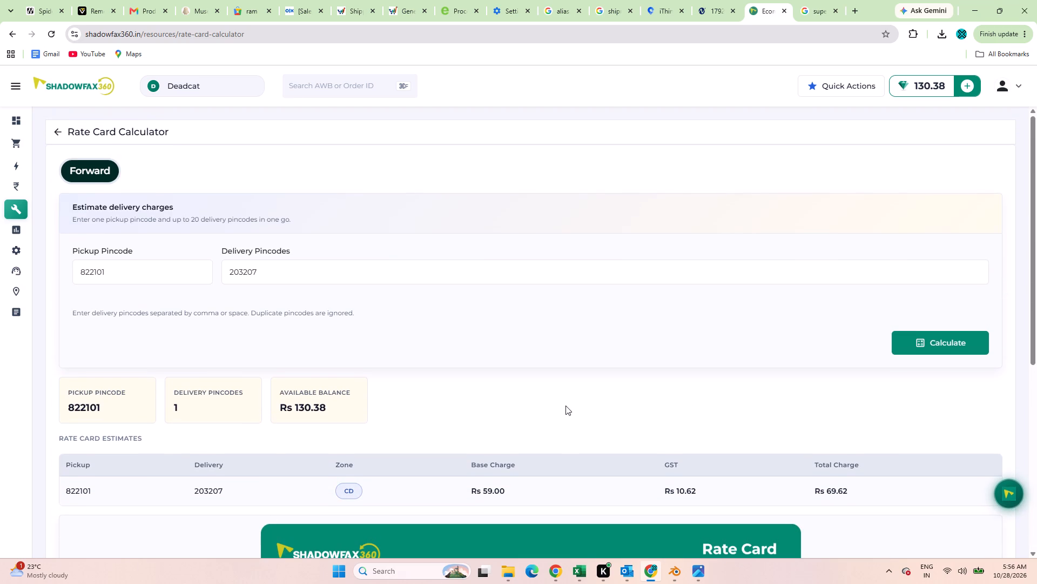
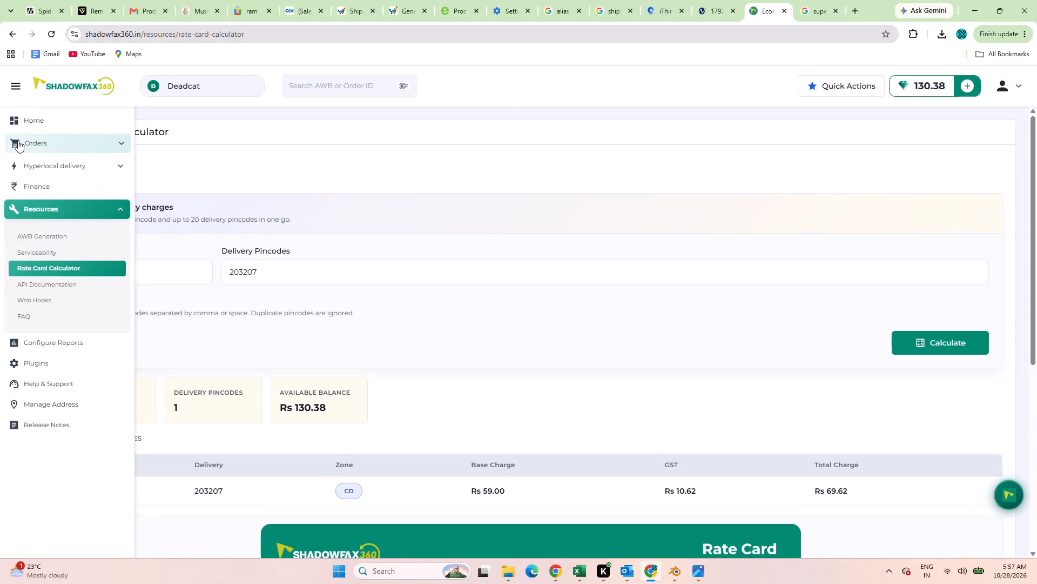
Open the Forward Customer Delivery list and examine the order's editable pickup, return, customer and payment details without changing them.
{"action": "left_click", "coordinate": [47, 146]}
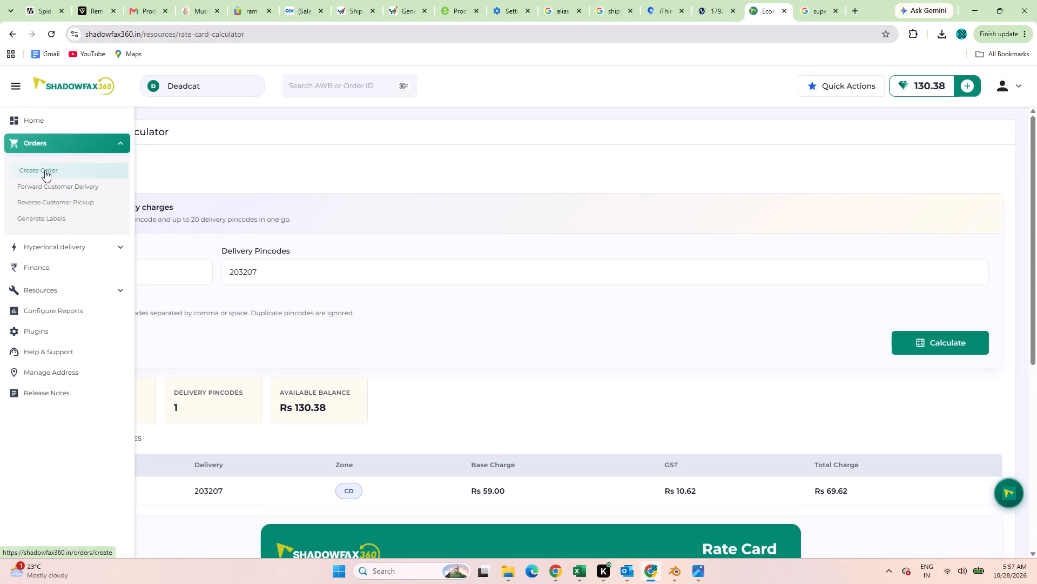
{"action": "left_click", "coordinate": [45, 184]}
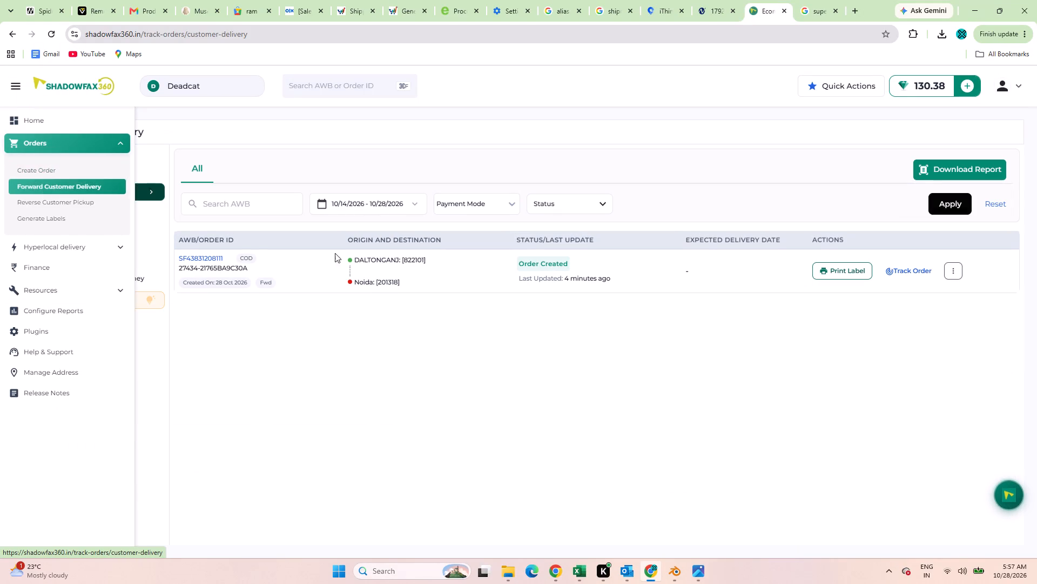
{"action": "left_click", "coordinate": [952, 272]}
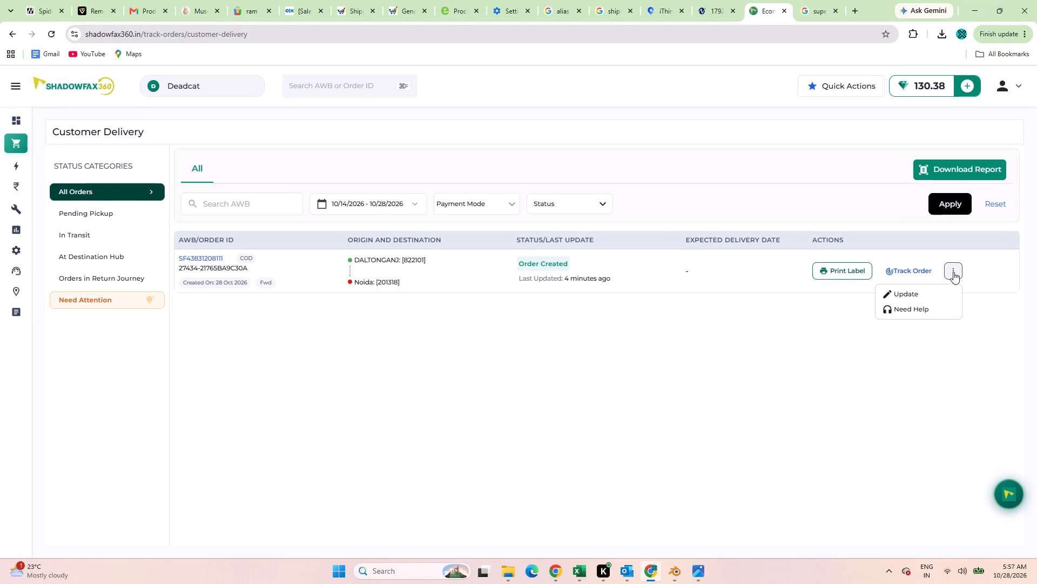
{"action": "left_click", "coordinate": [901, 293]}
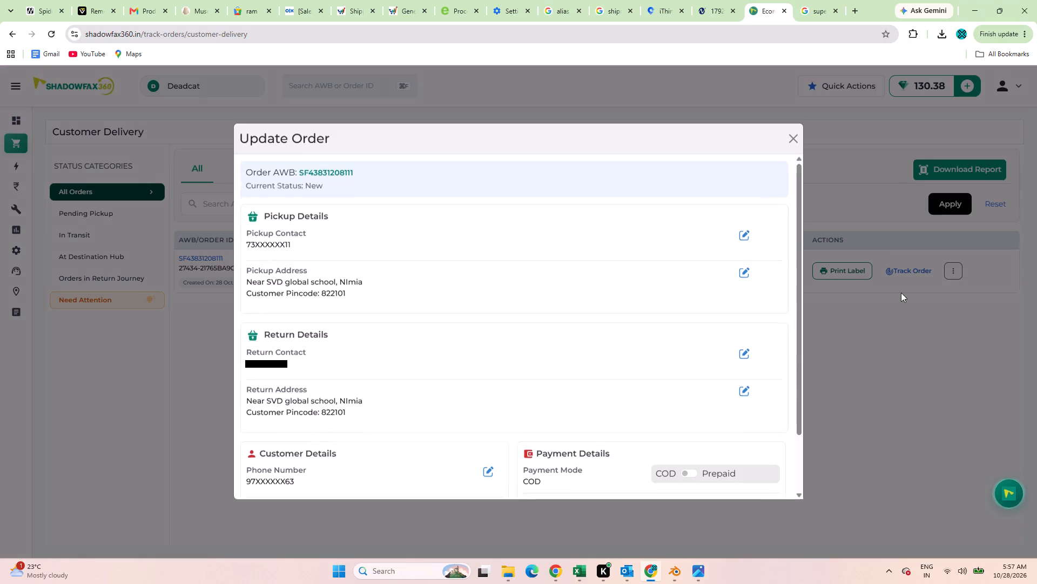
{"action": "scroll", "coordinate": [580, 354], "scroll_direction": "down", "scroll_amount": 1}
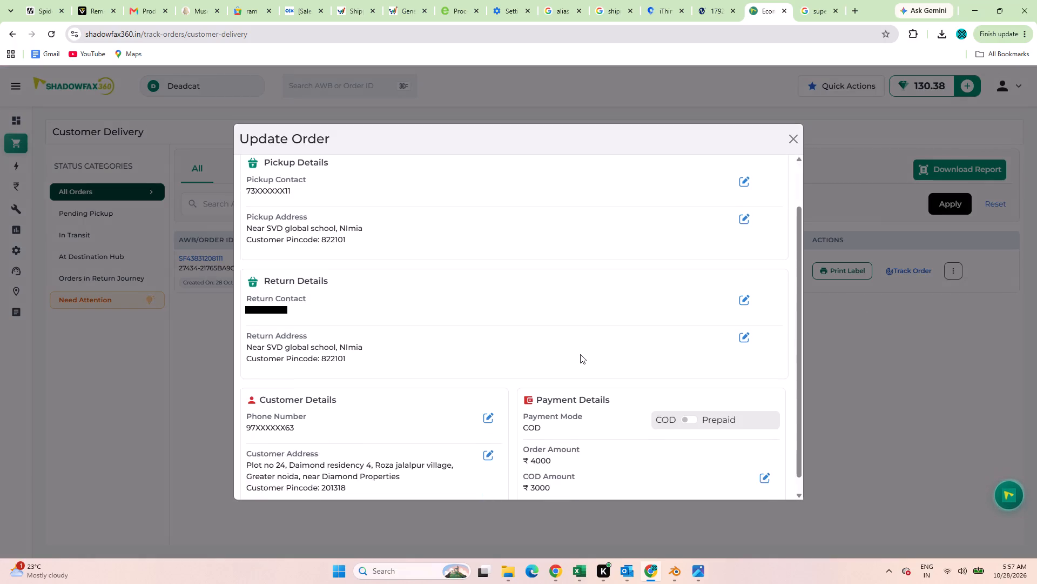
{"action": "scroll", "coordinate": [580, 354], "scroll_direction": "up", "scroll_amount": 3}
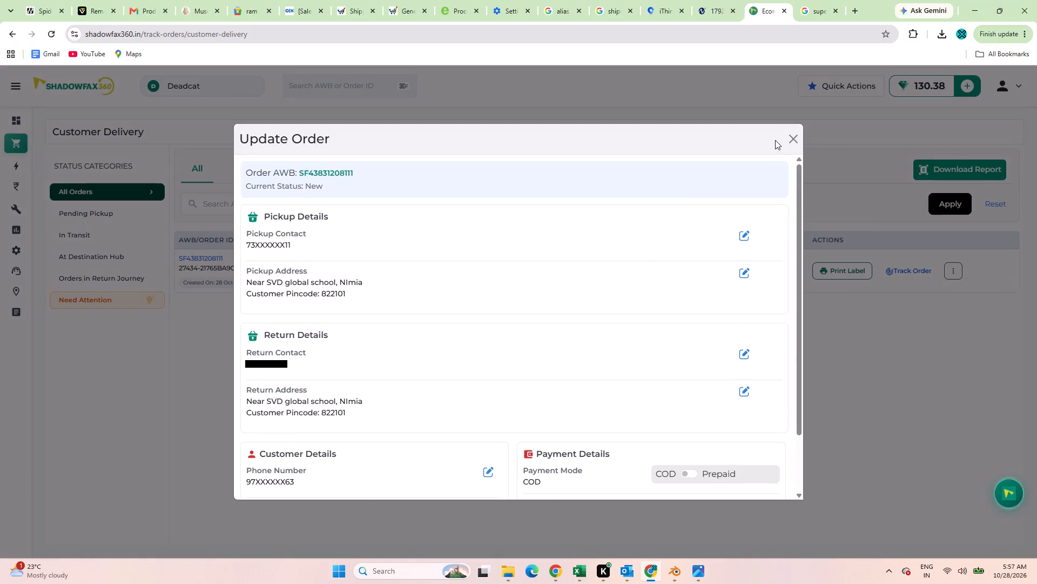
{"action": "left_click", "coordinate": [793, 139]}
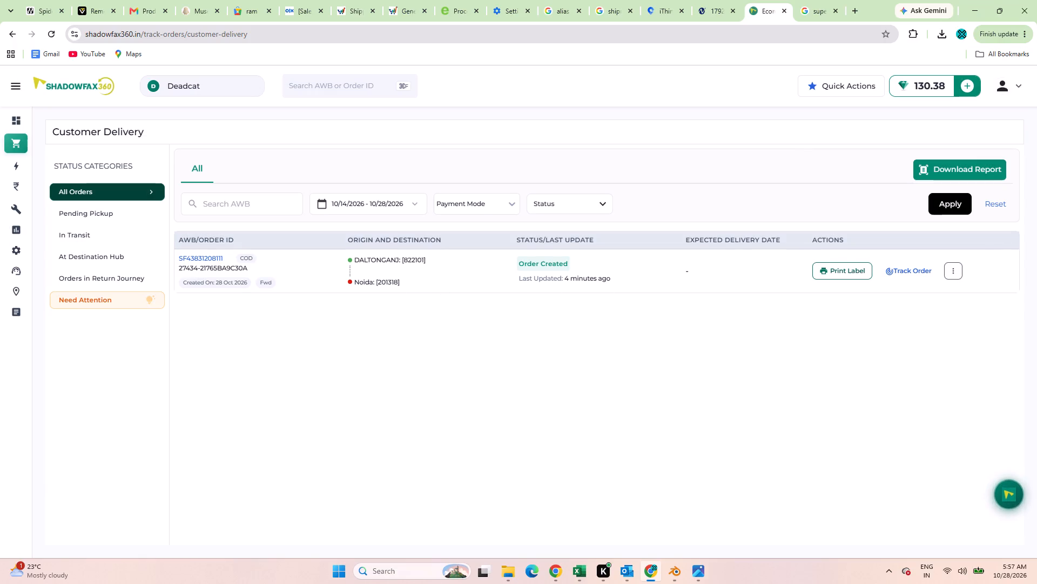
Open the Jinu Helmet order's tracking details and update its shipment status to Cancelled.
{"action": "left_click", "coordinate": [902, 273]}
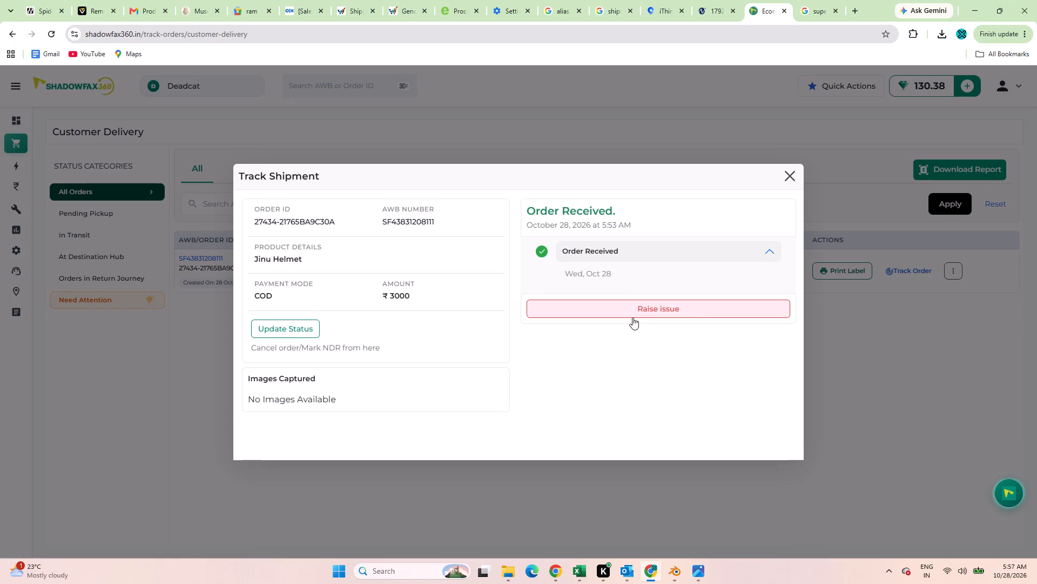
{"action": "left_click", "coordinate": [297, 330]}
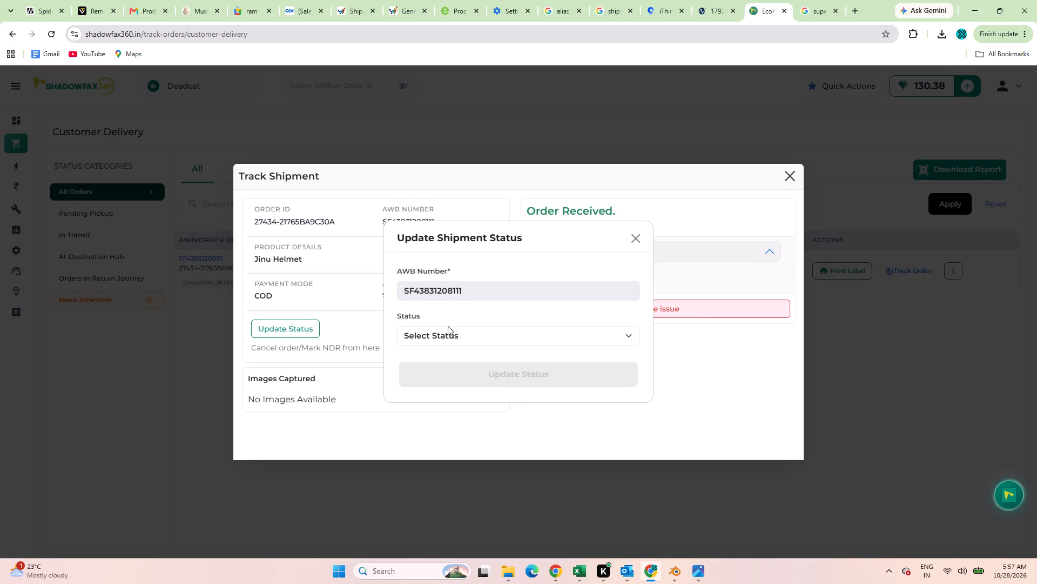
{"action": "left_click", "coordinate": [480, 333]}
{"action": "left_click", "coordinate": [443, 366]}
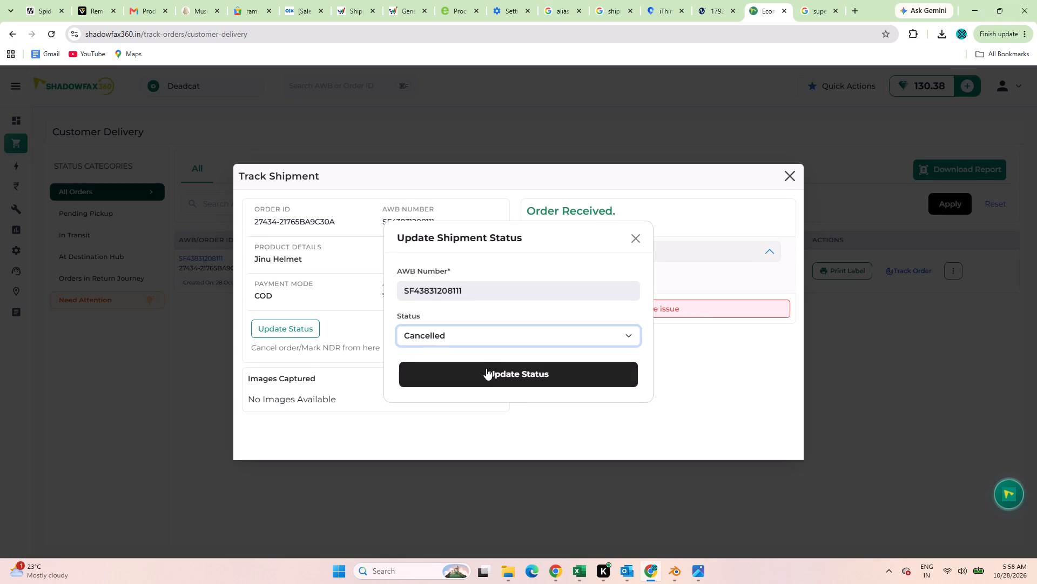
{"action": "left_click", "coordinate": [487, 369]}
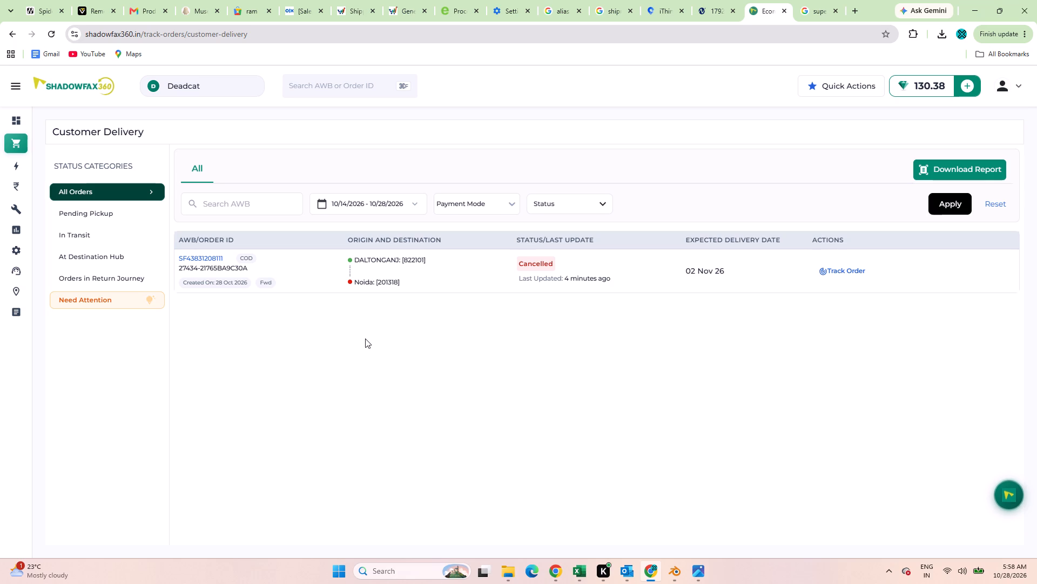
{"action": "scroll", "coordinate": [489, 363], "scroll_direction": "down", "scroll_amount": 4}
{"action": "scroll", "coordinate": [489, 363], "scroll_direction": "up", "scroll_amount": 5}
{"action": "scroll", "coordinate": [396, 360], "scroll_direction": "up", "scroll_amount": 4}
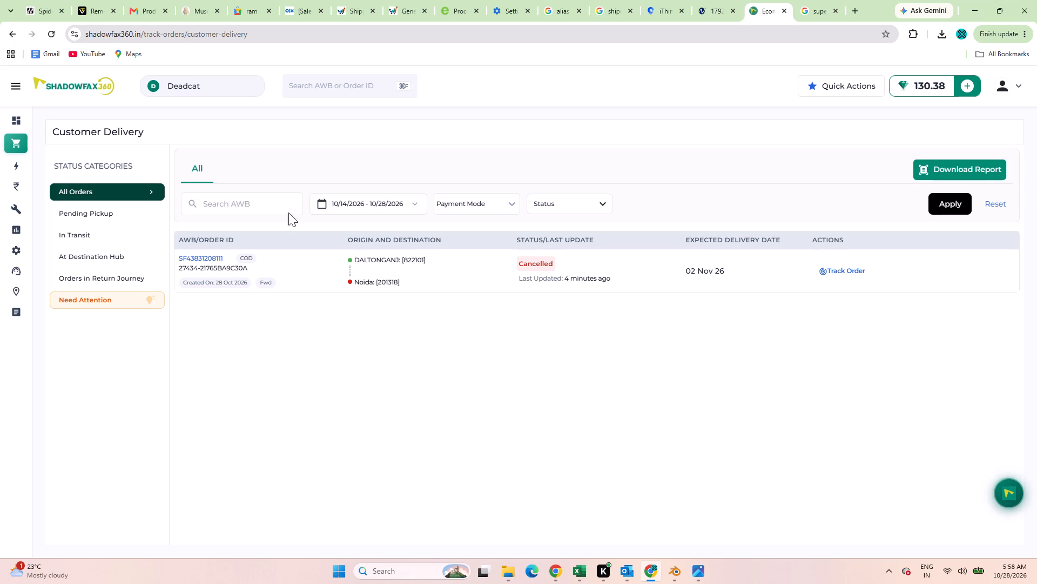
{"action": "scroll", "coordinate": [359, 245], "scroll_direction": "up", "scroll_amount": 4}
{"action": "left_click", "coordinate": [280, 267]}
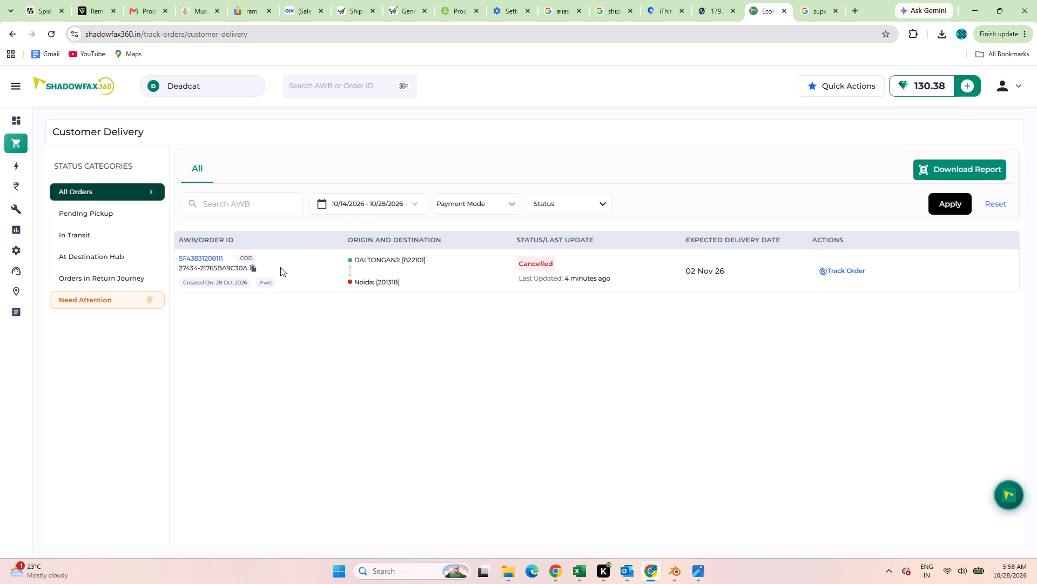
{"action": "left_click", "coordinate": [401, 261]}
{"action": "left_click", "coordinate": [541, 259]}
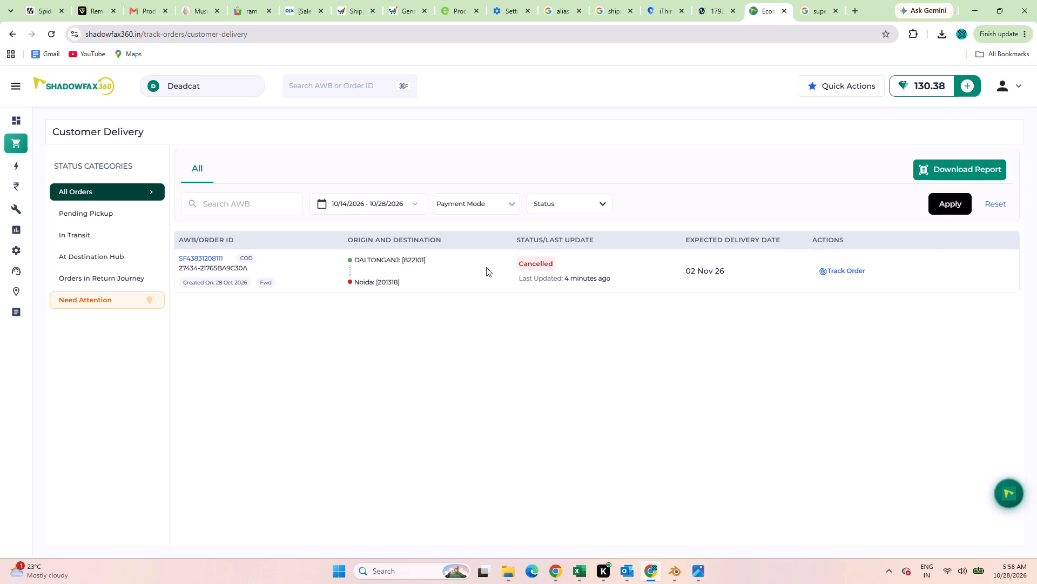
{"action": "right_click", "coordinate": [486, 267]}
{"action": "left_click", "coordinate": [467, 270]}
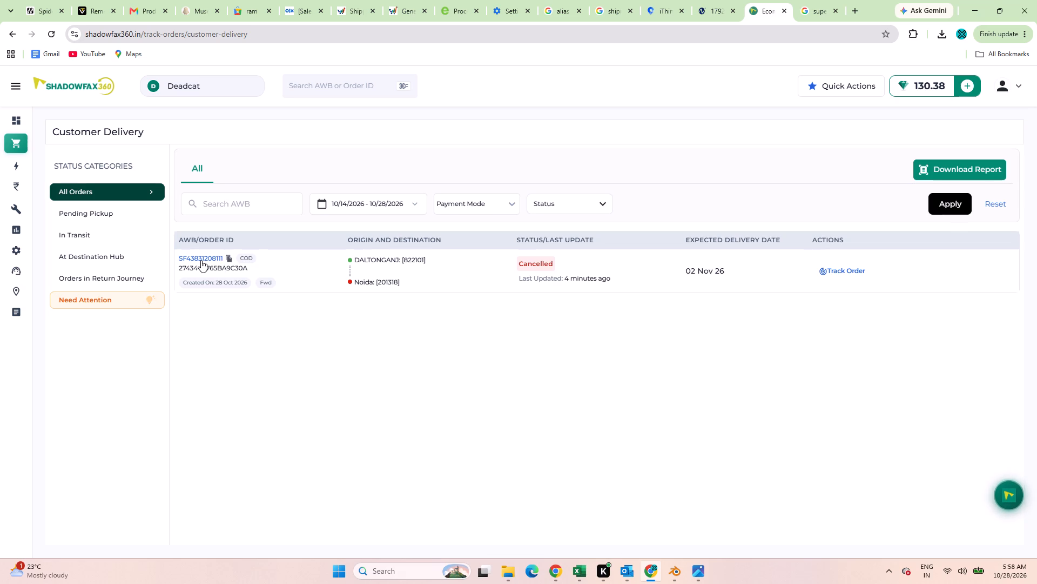
Reopen the Jinu Helmet shipment's tracking details and submit the Cancelled status again.
{"action": "left_click", "coordinate": [201, 260]}
{"action": "left_click", "coordinate": [282, 330]}
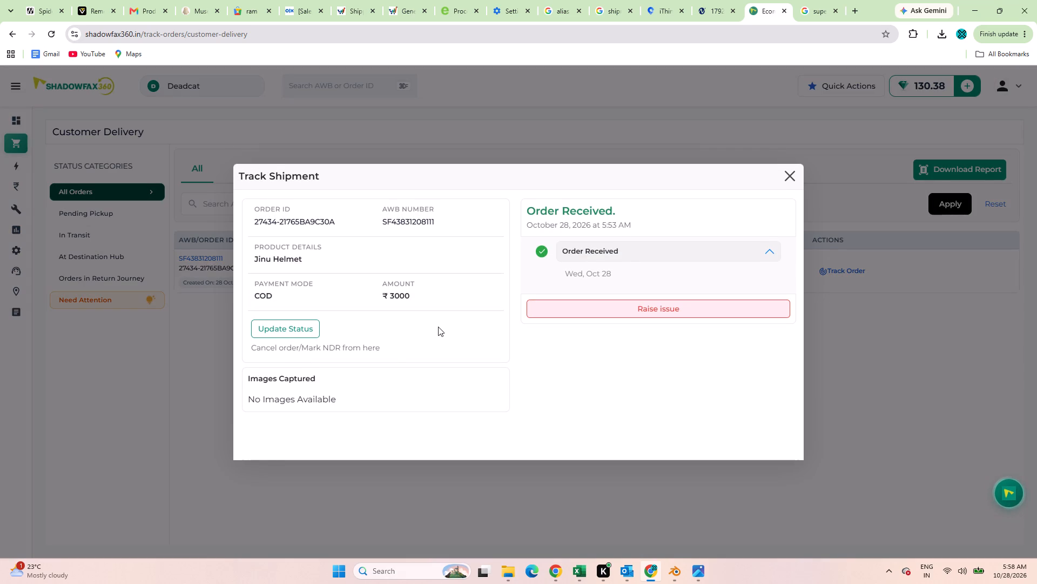
{"action": "left_click", "coordinate": [439, 331]}
{"action": "left_click", "coordinate": [435, 353]}
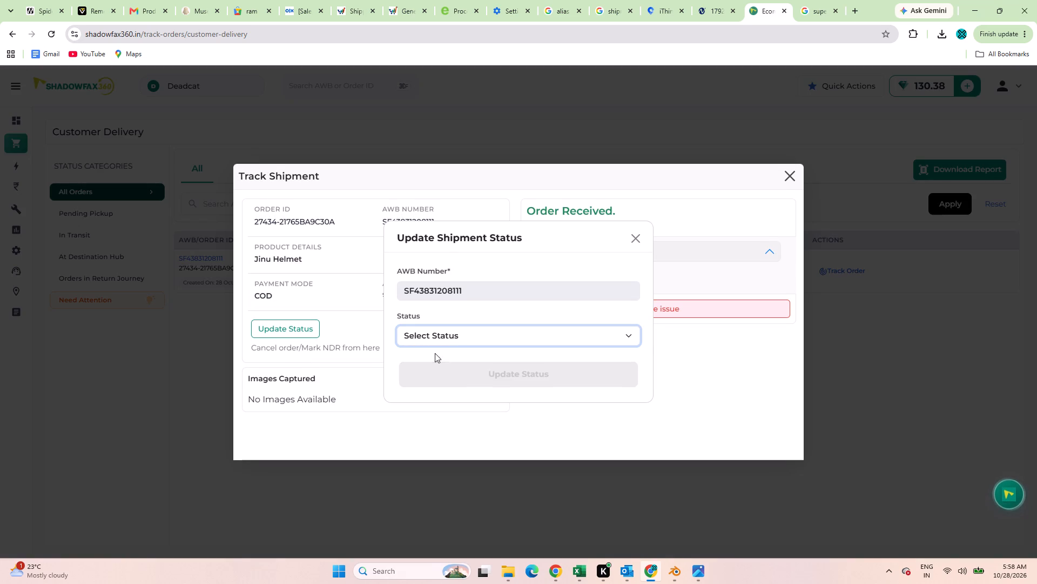
{"action": "left_click", "coordinate": [482, 335]}
{"action": "left_click", "coordinate": [450, 369]}
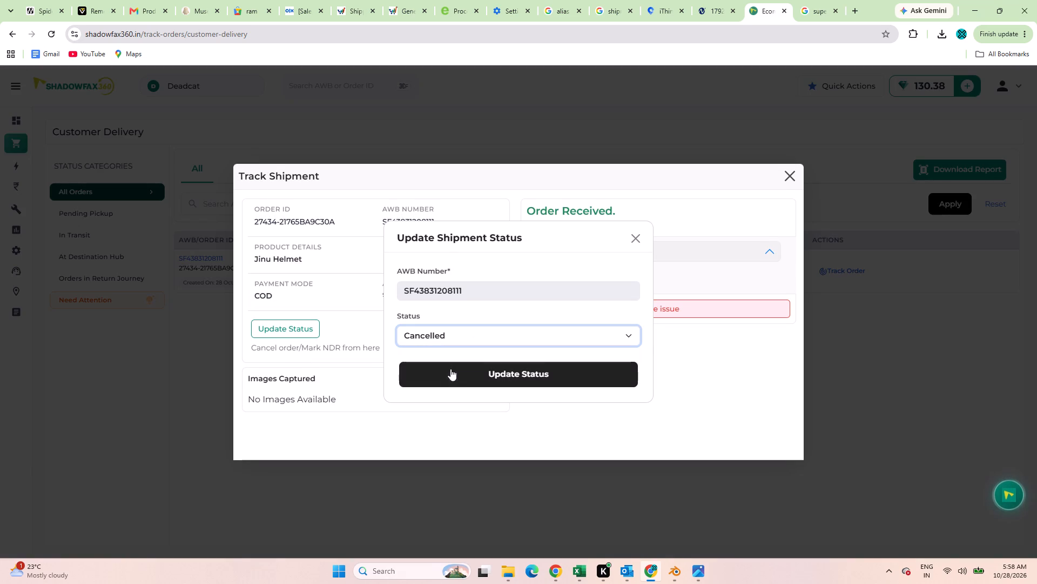
{"action": "left_click", "coordinate": [484, 379]}
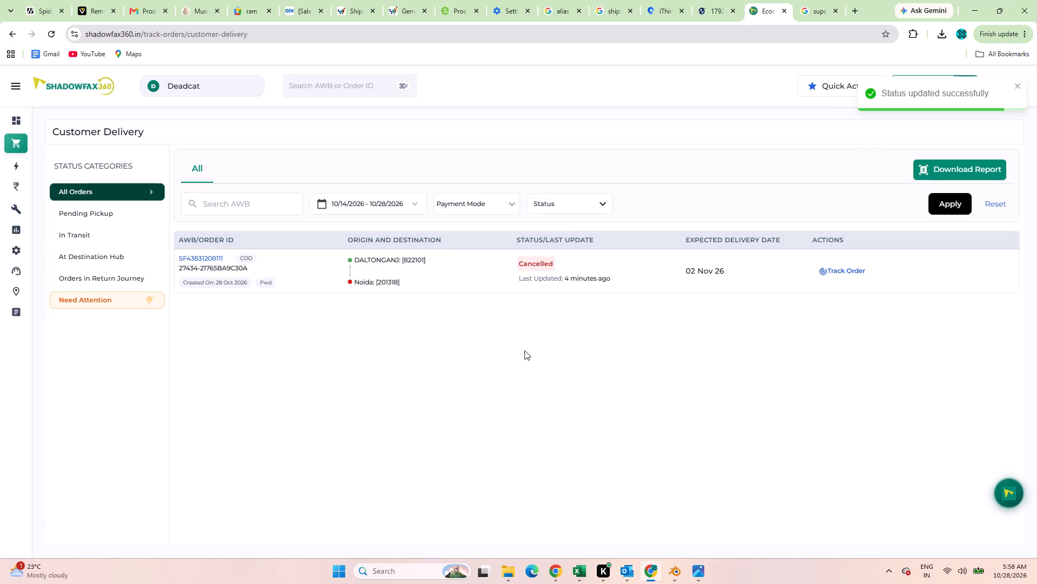
Check the Pending Pickup and Orders in Return Journey categories for the order.
{"action": "left_click", "coordinate": [104, 211]}
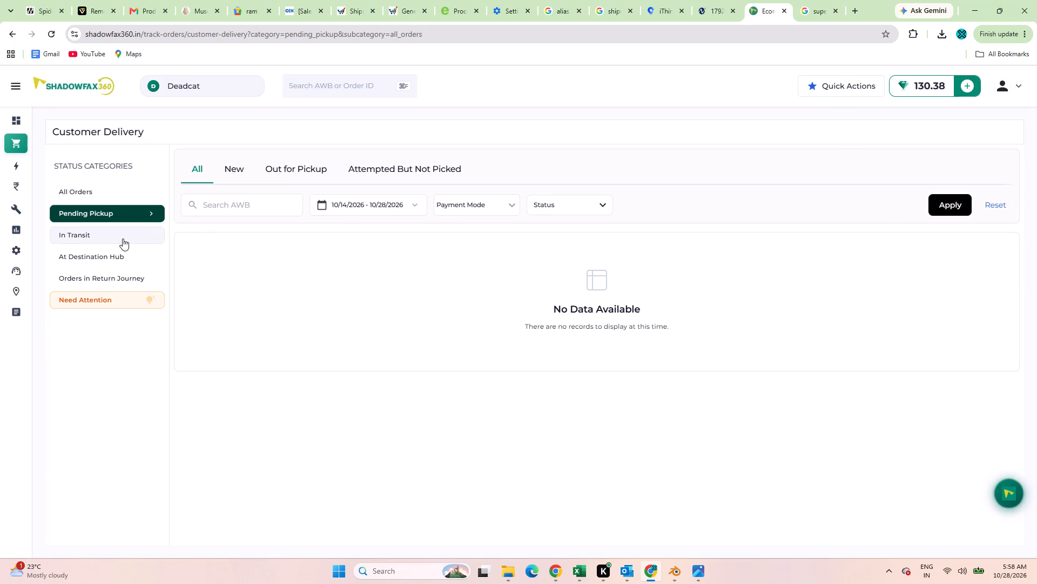
{"action": "left_click", "coordinate": [137, 277]}
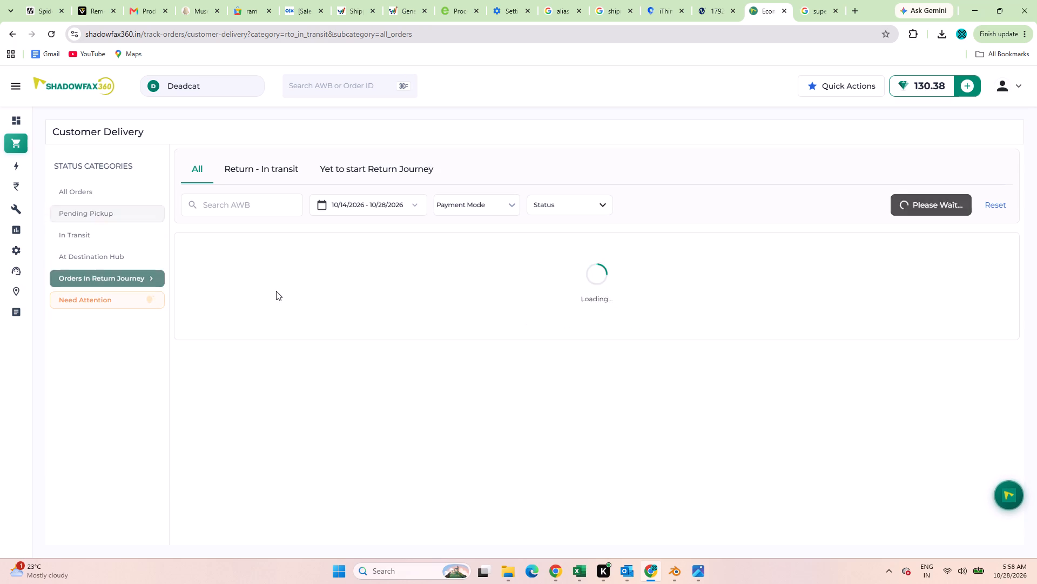
View the wallet's Add Gems top-up options and close them without adding an amount.
{"action": "left_click", "coordinate": [924, 89]}
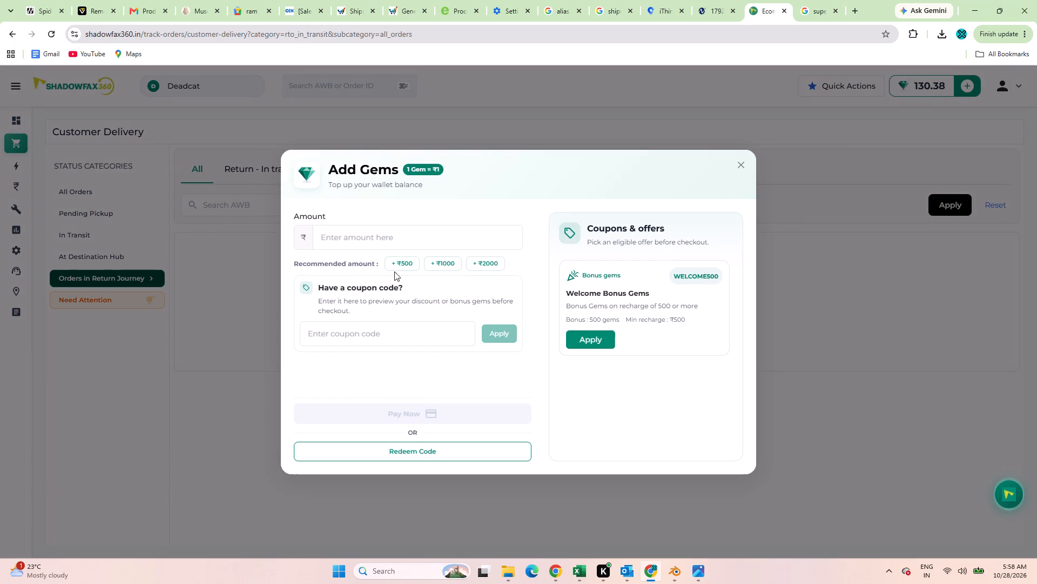
{"action": "left_click", "coordinate": [740, 157]}
Go to the home dashboard and review its order, RTO, COD remittance and shipping cost summaries.
{"action": "left_click", "coordinate": [2, 121]}
{"action": "left_click", "coordinate": [49, 120]}
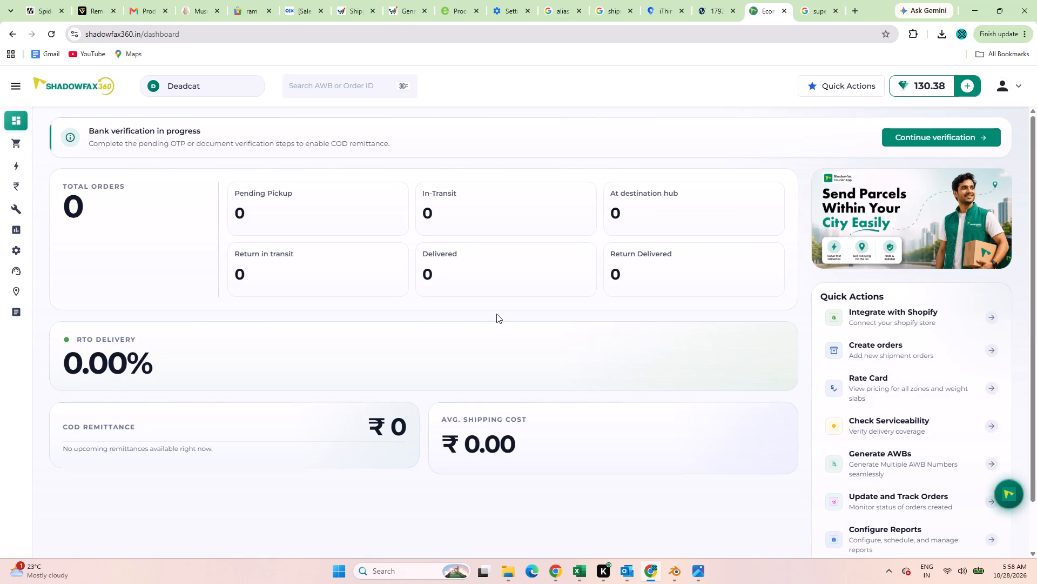
{"action": "scroll", "coordinate": [496, 314], "scroll_direction": "up", "scroll_amount": 5}
{"action": "scroll", "coordinate": [635, 359], "scroll_direction": "down", "scroll_amount": 6}
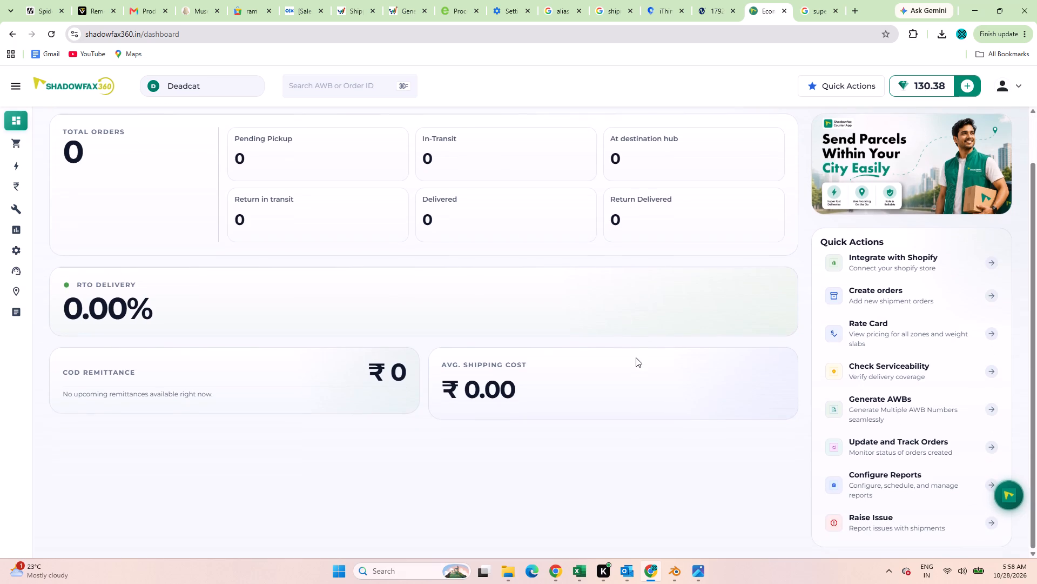
{"action": "scroll", "coordinate": [636, 357], "scroll_direction": "down", "scroll_amount": 2}
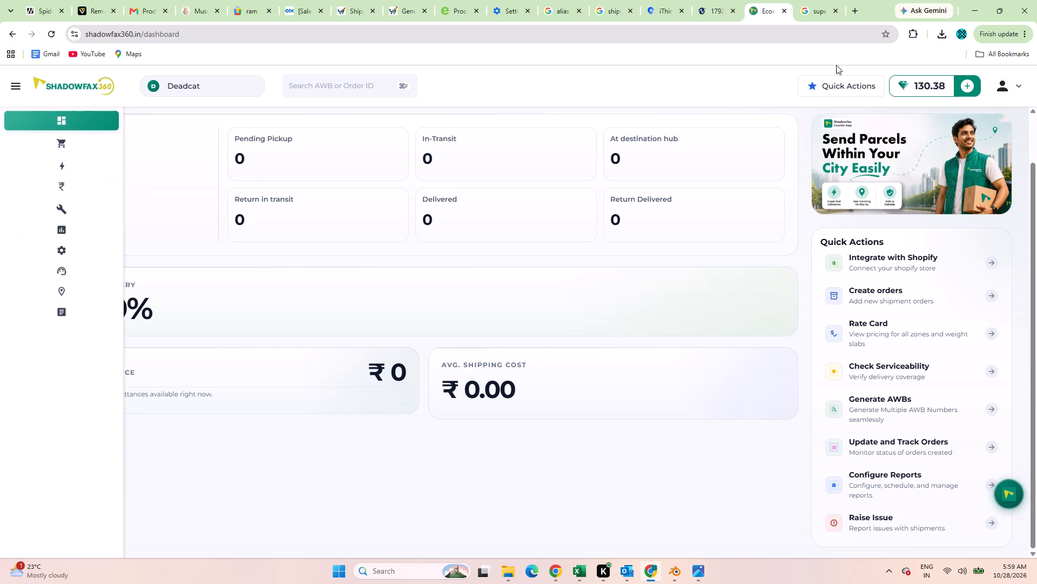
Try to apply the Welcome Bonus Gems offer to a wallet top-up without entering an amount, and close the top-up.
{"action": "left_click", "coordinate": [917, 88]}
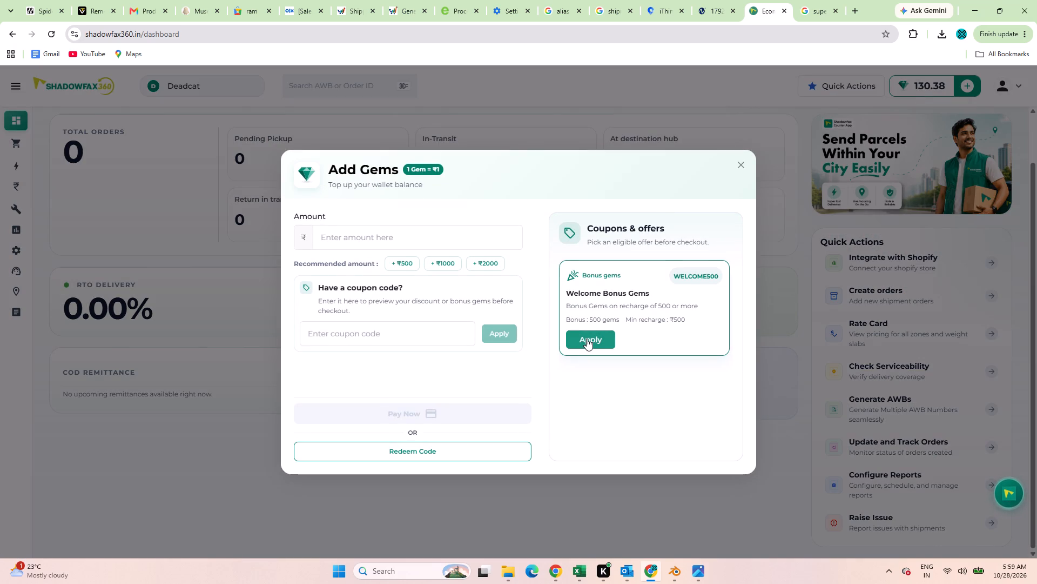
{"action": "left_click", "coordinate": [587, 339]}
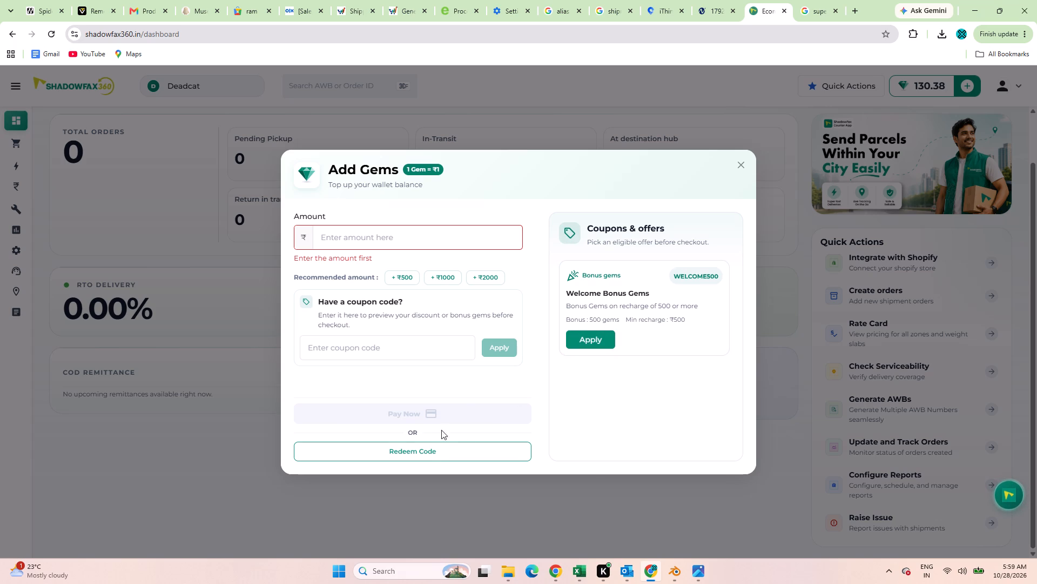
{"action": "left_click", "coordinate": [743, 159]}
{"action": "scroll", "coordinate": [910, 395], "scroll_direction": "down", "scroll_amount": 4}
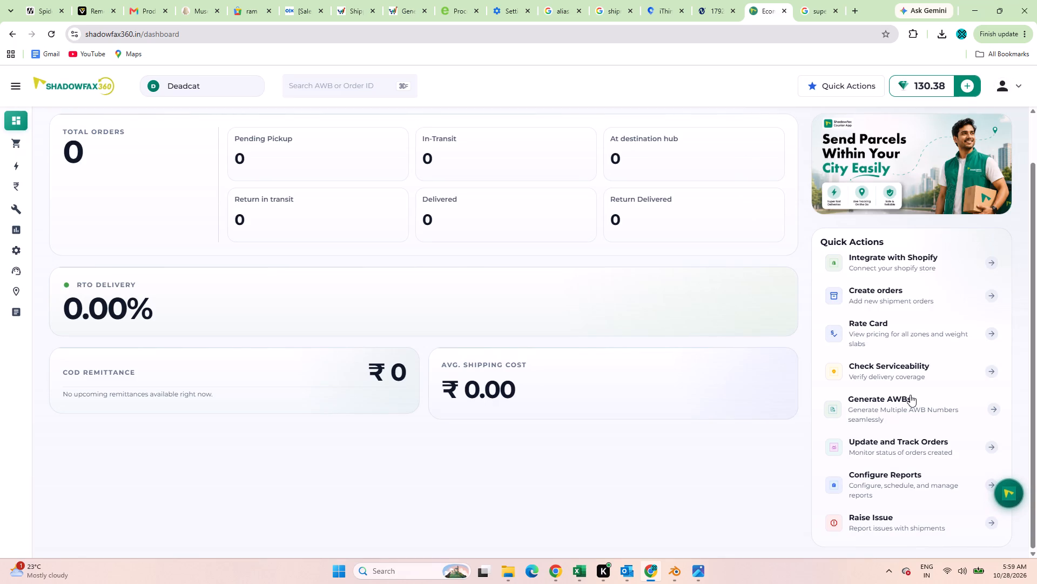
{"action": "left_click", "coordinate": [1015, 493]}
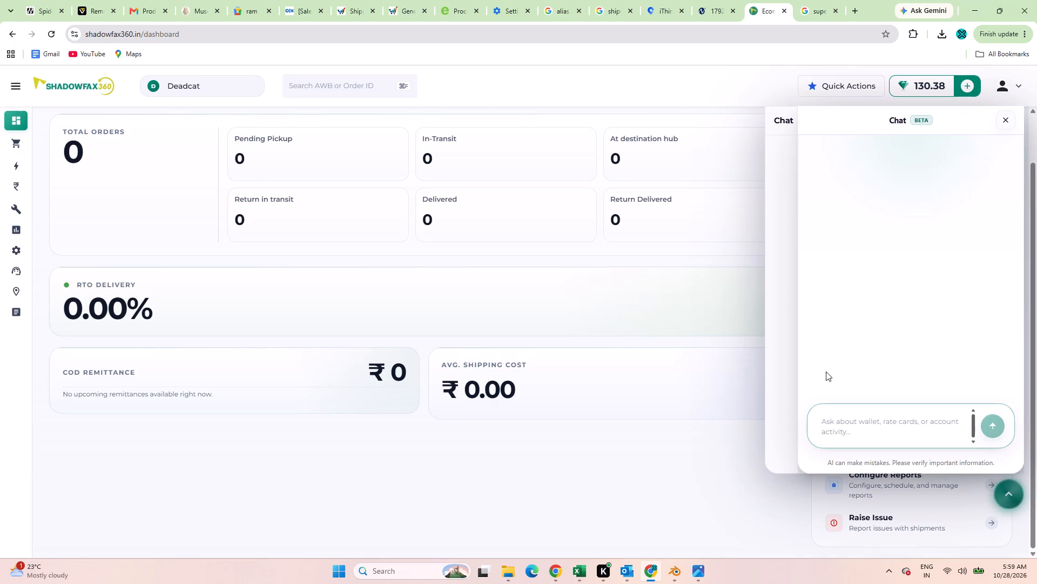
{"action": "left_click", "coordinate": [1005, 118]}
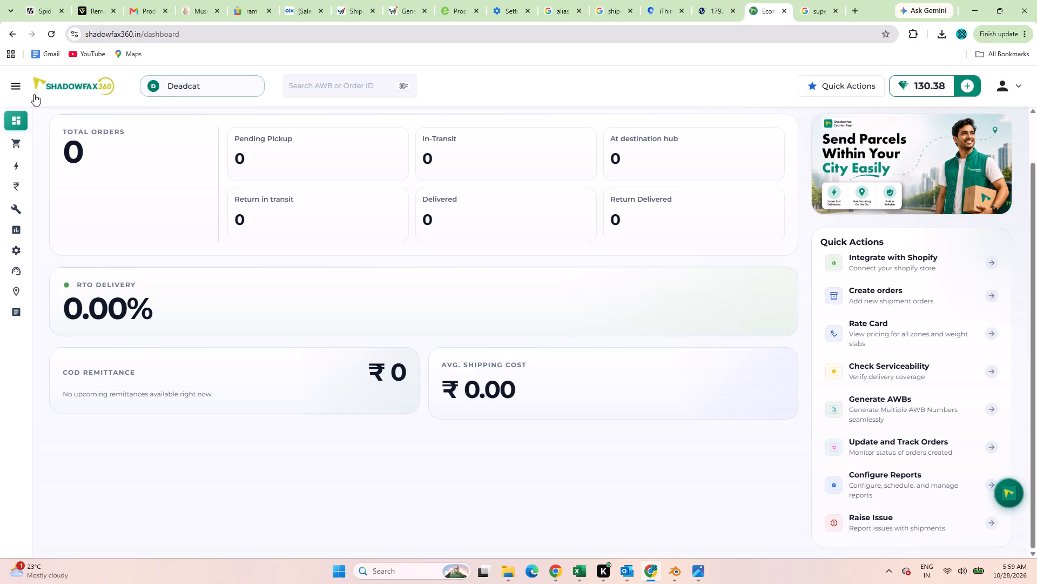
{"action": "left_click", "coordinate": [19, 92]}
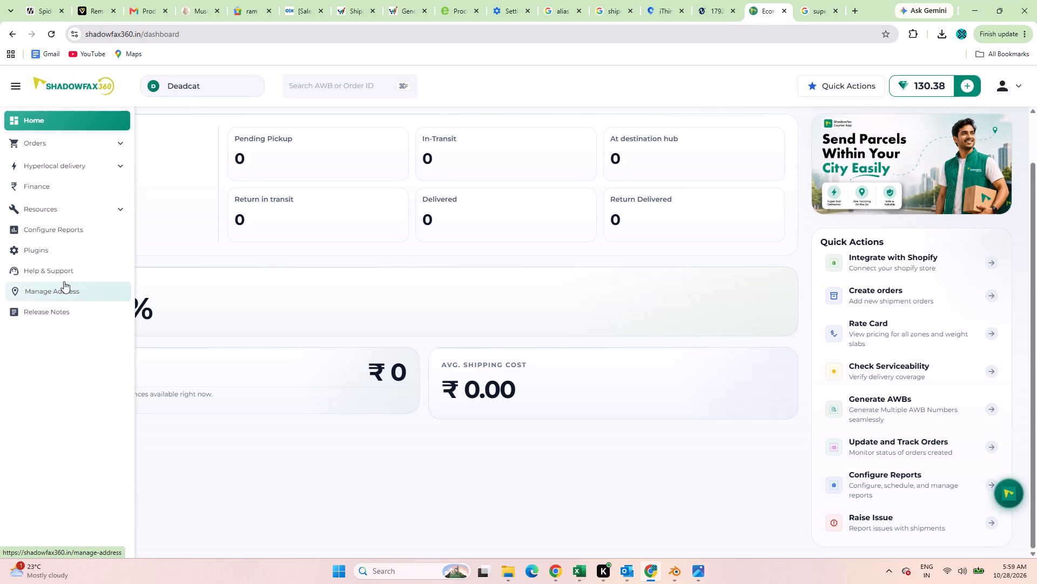
Close the Shadowfax360 tab and look over the Google results for the superhero mask SKU ID.
{"action": "left_click", "coordinate": [785, 14]}
{"action": "scroll", "coordinate": [335, 333], "scroll_direction": "down", "scroll_amount": 2}
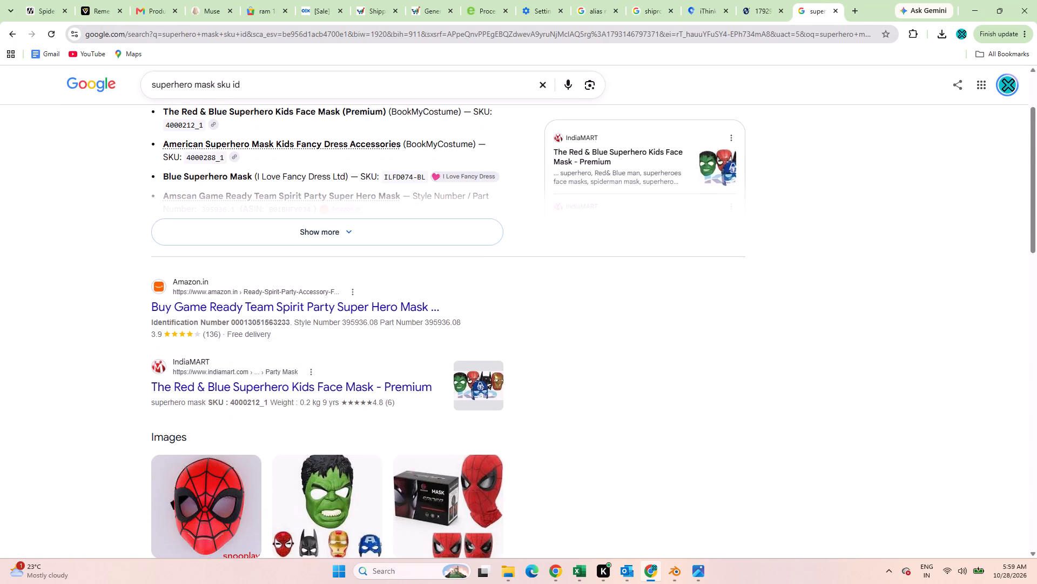
Look through the Google results for the superhero mask SKU ID, including the product listings further down.
{"action": "scroll", "coordinate": [336, 334], "scroll_direction": "down", "scroll_amount": 11}
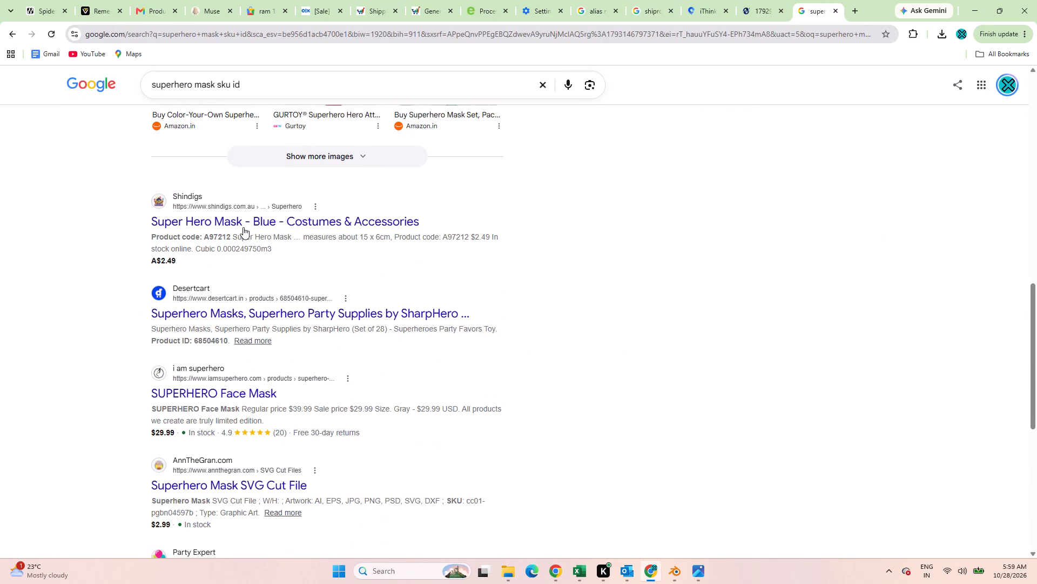
{"action": "scroll", "coordinate": [240, 380], "scroll_direction": "down", "scroll_amount": 3}
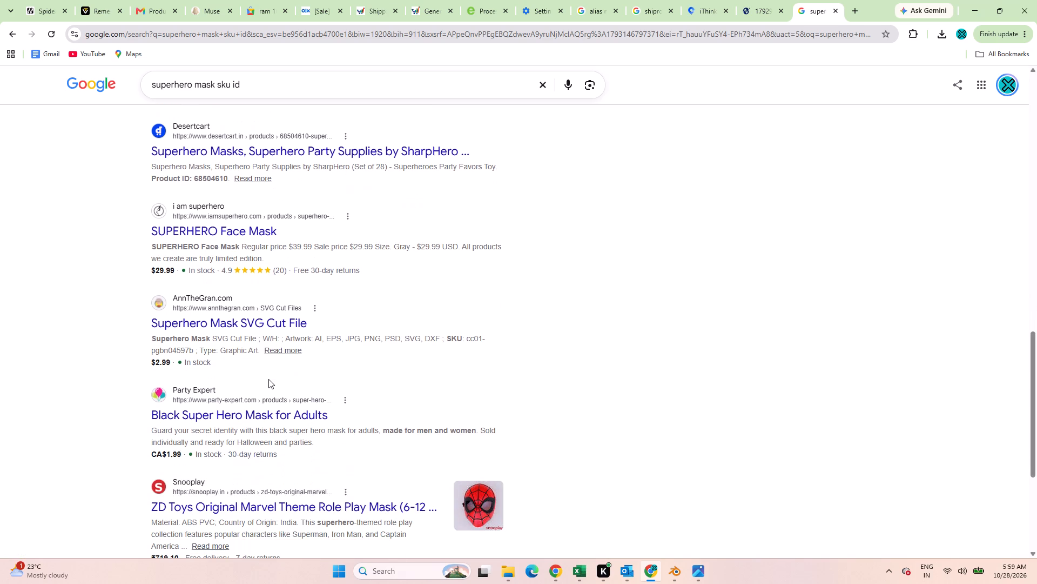
{"action": "scroll", "coordinate": [268, 379], "scroll_direction": "down", "scroll_amount": 3}
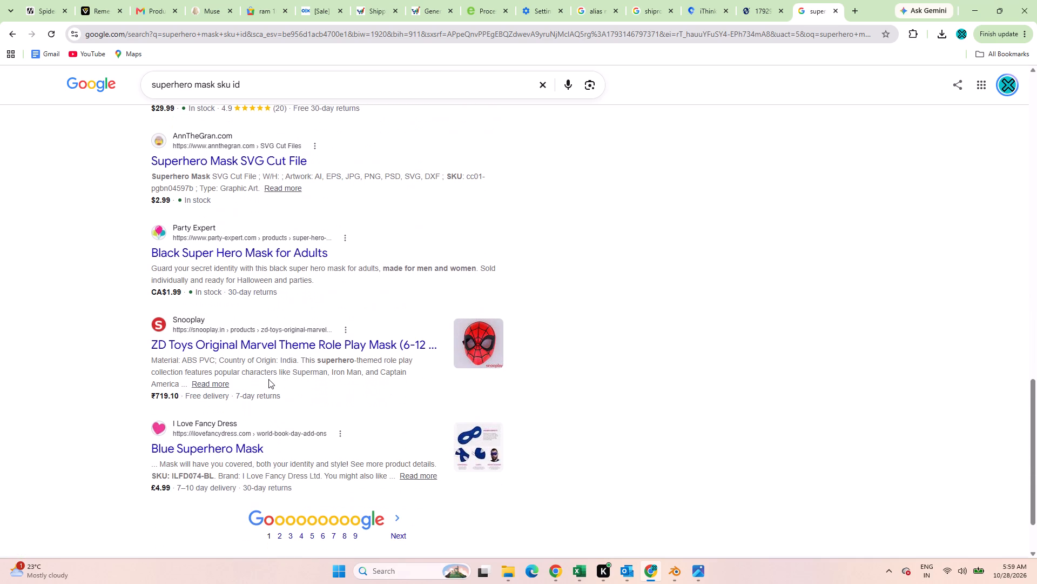
{"action": "scroll", "coordinate": [276, 378], "scroll_direction": "up", "scroll_amount": 15}
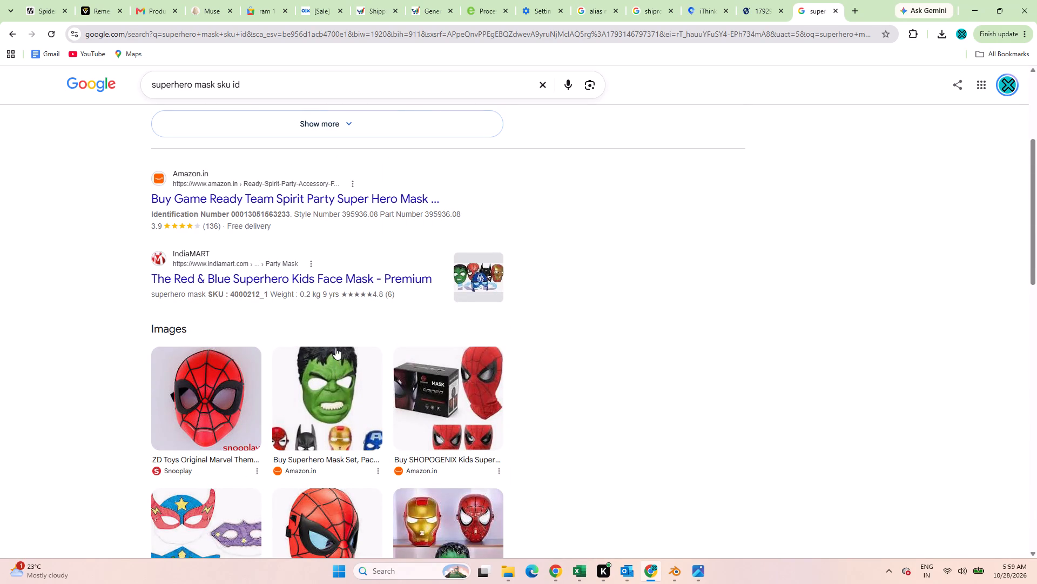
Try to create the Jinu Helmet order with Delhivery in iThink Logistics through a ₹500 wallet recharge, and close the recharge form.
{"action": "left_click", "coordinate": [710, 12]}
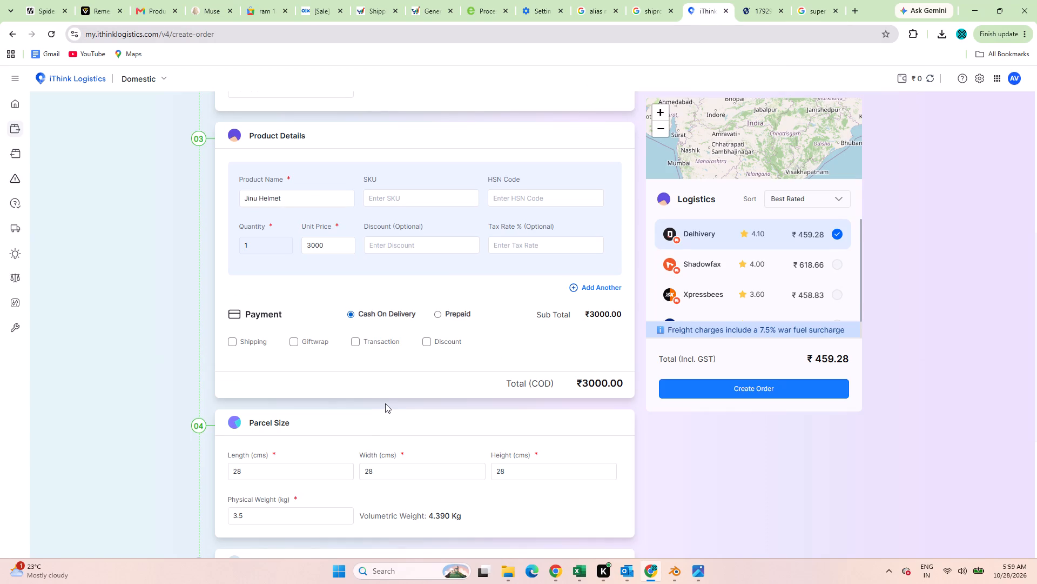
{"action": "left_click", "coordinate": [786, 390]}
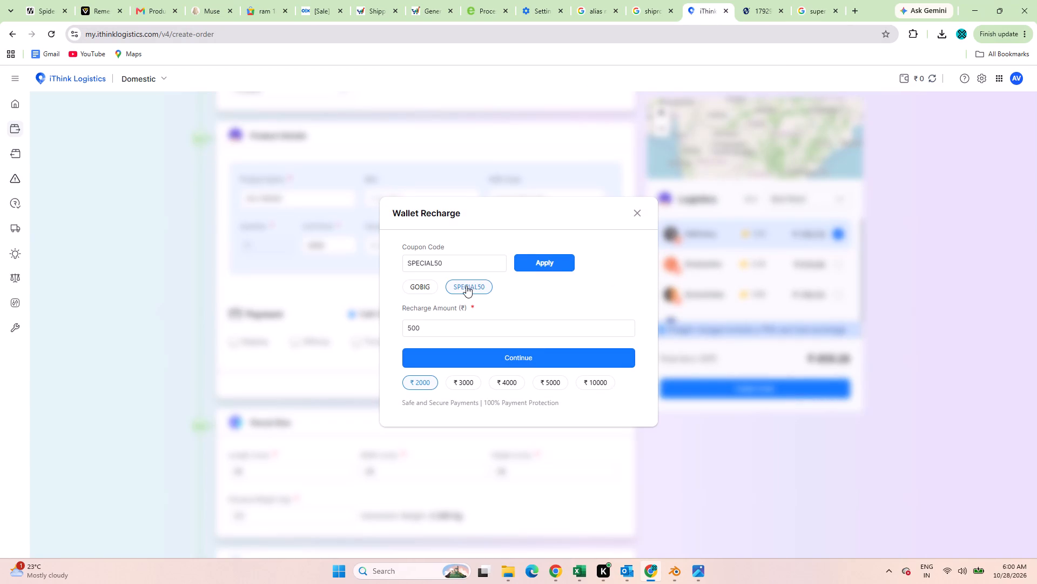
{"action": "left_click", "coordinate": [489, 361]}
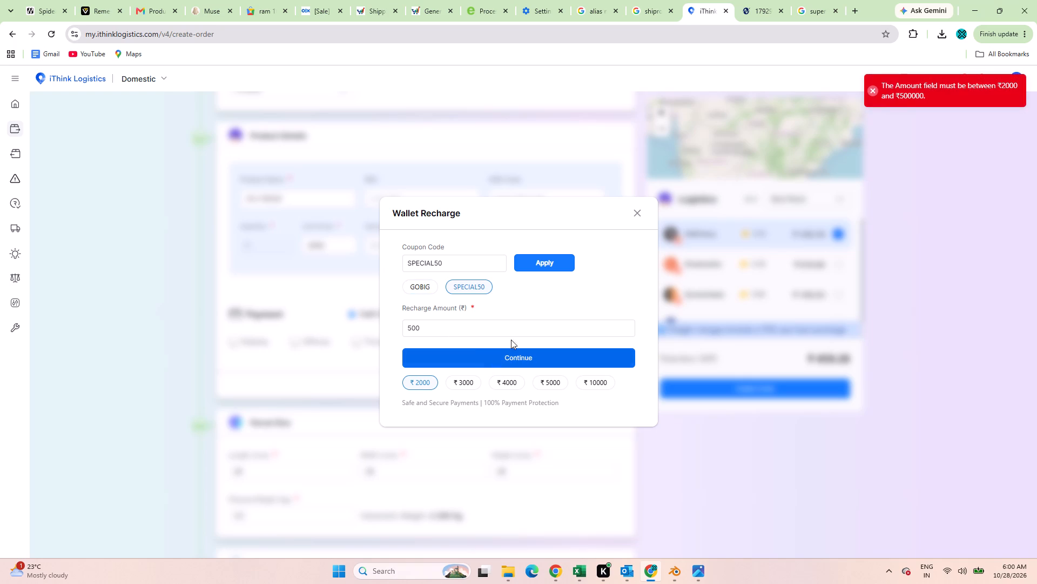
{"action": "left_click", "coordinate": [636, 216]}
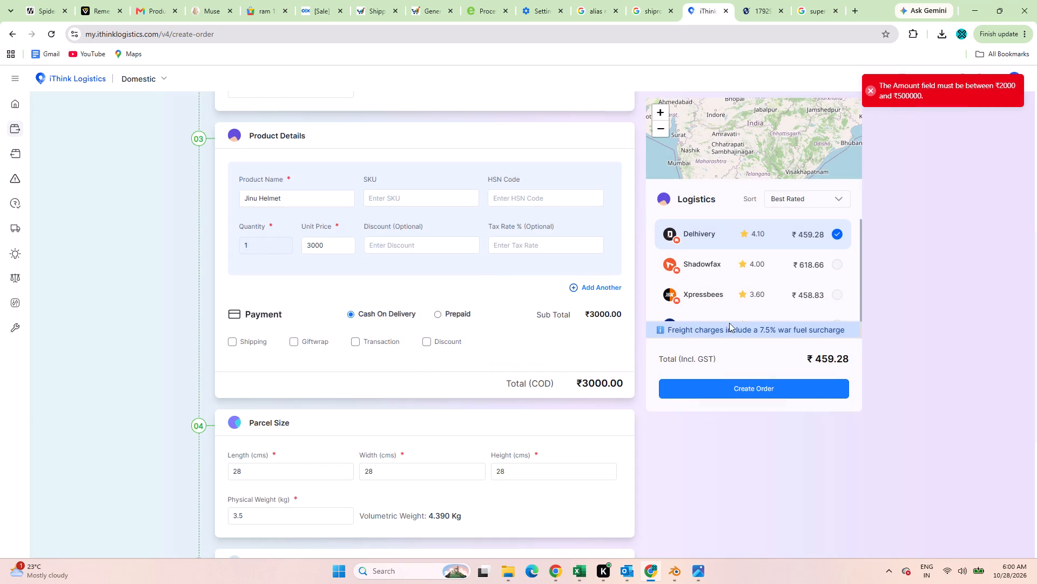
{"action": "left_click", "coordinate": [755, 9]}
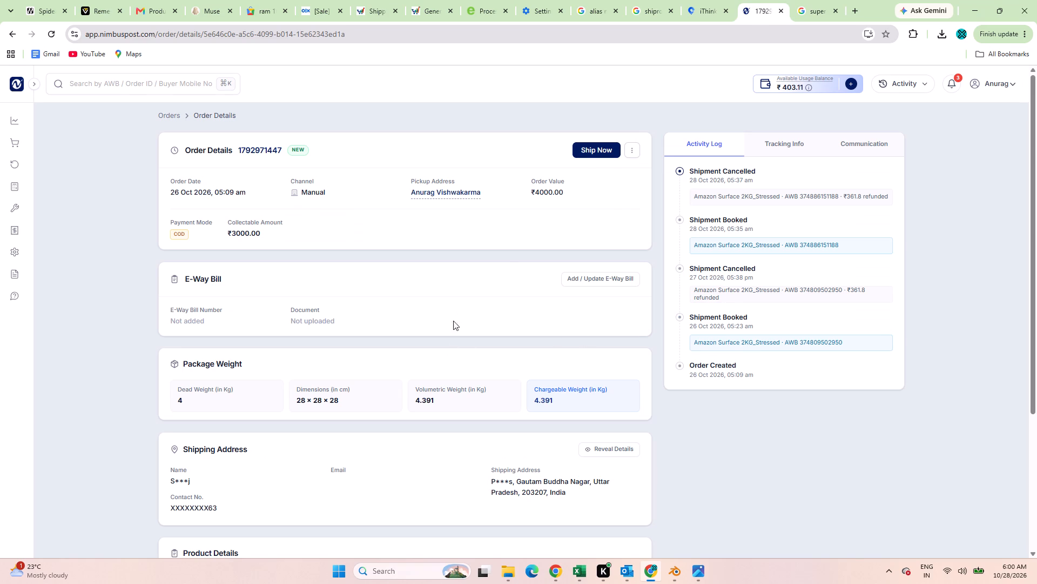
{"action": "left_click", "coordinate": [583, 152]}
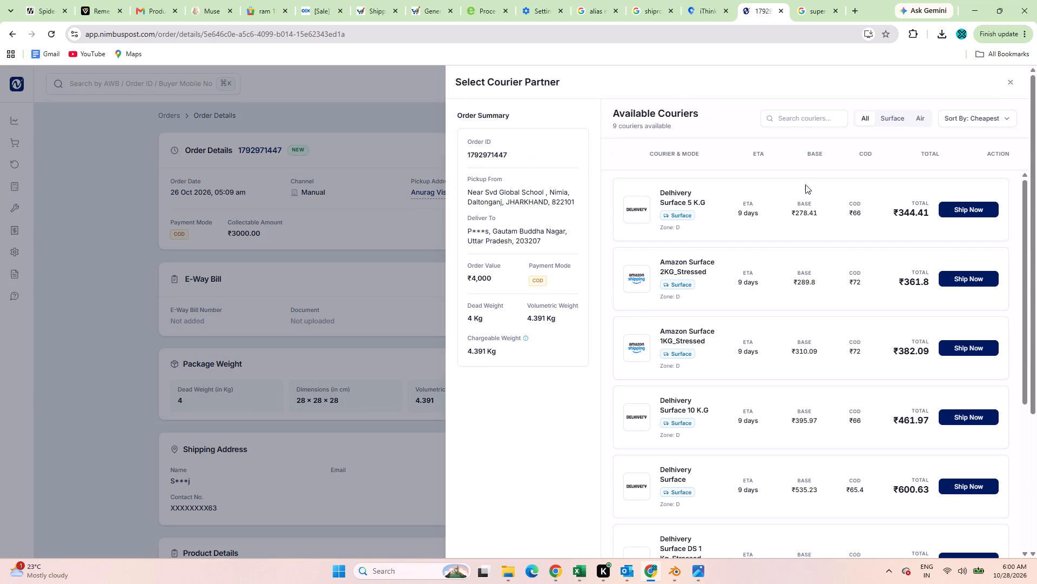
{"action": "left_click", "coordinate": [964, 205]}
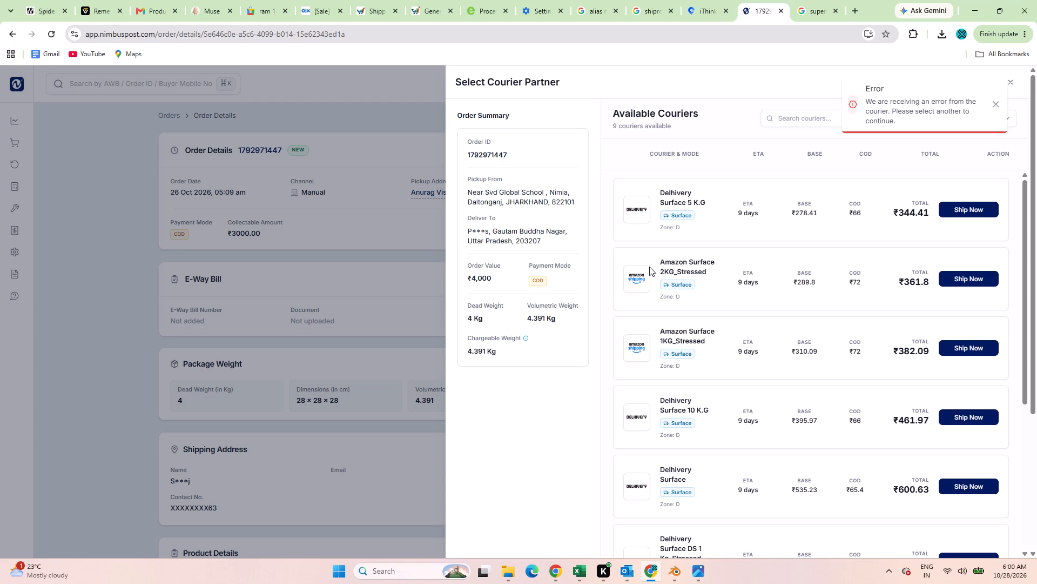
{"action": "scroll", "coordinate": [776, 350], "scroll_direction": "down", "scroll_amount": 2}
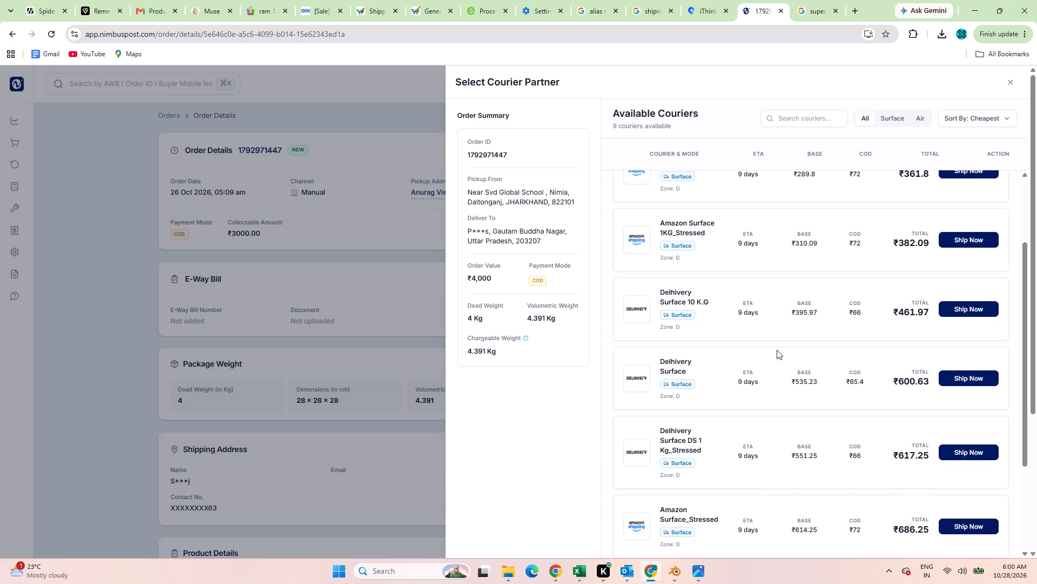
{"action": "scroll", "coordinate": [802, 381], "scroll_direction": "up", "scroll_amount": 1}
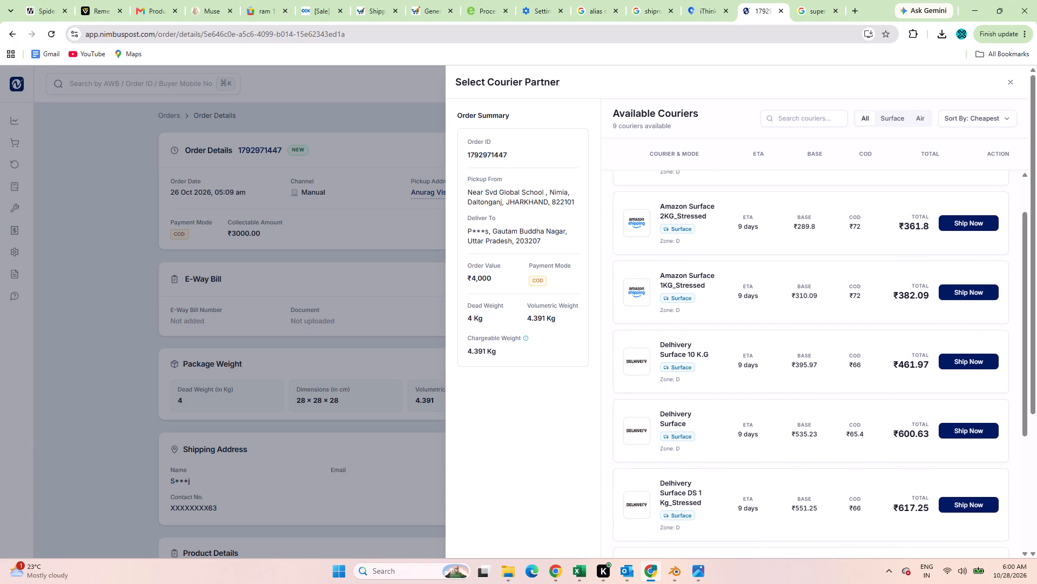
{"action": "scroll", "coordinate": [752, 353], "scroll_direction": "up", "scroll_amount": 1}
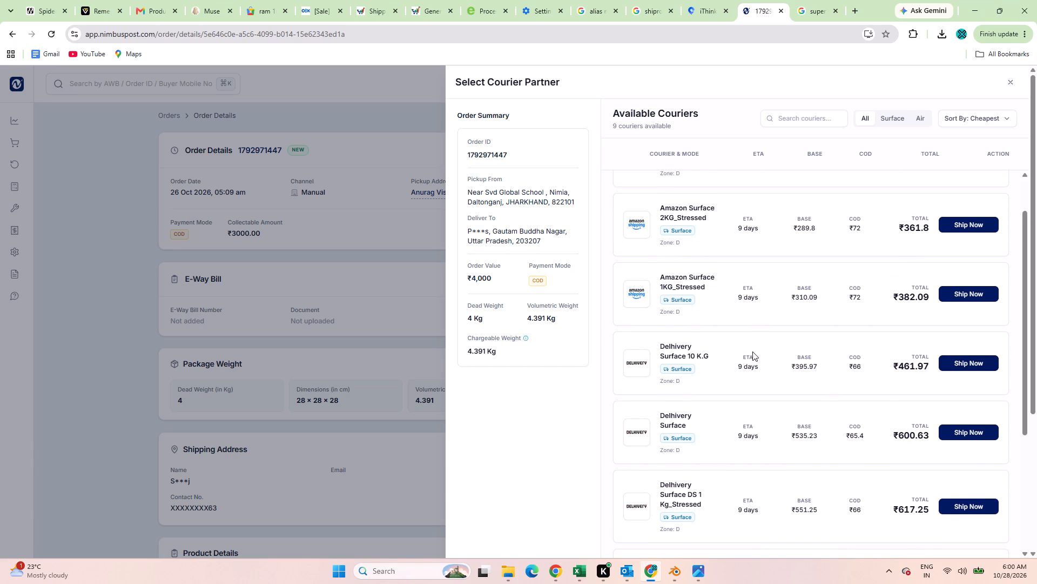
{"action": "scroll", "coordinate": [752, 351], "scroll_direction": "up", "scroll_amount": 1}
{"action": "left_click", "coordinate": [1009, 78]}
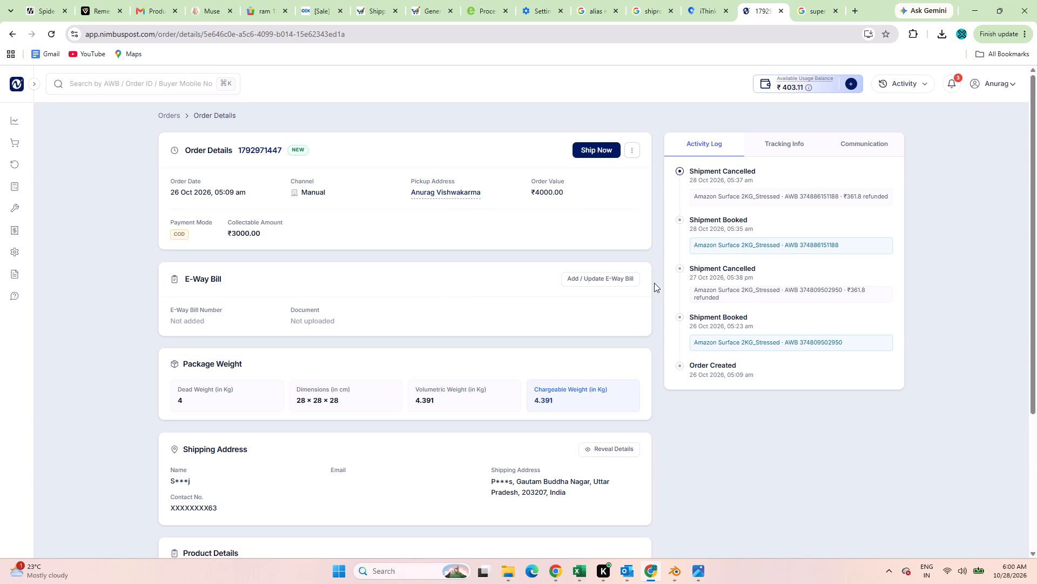
Review the NimbusPost order's package weight, shipping address, product details and activity log.
{"action": "scroll", "coordinate": [404, 388], "scroll_direction": "down", "scroll_amount": 1}
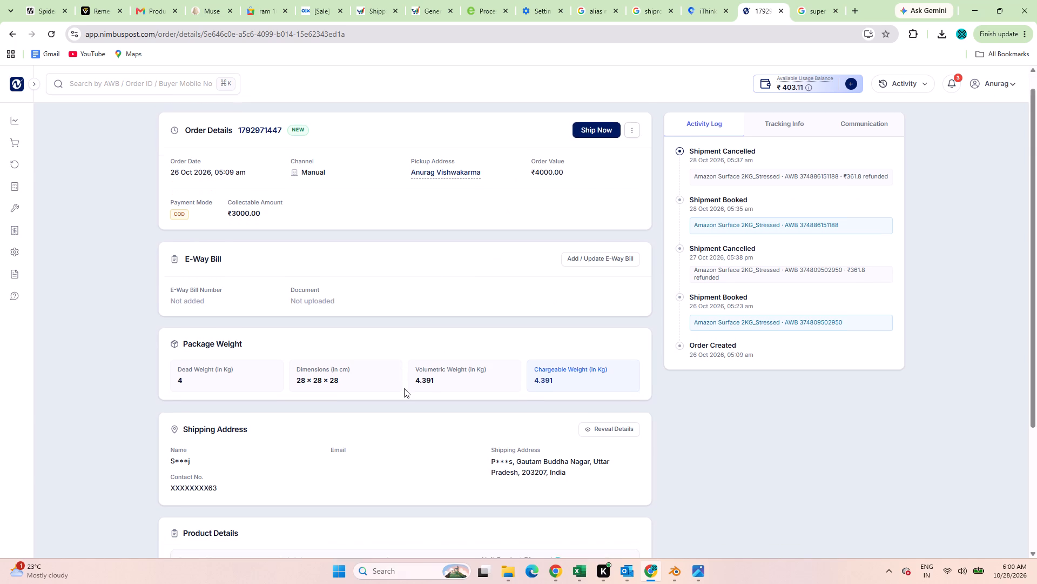
{"action": "scroll", "coordinate": [404, 388], "scroll_direction": "down", "scroll_amount": 1}
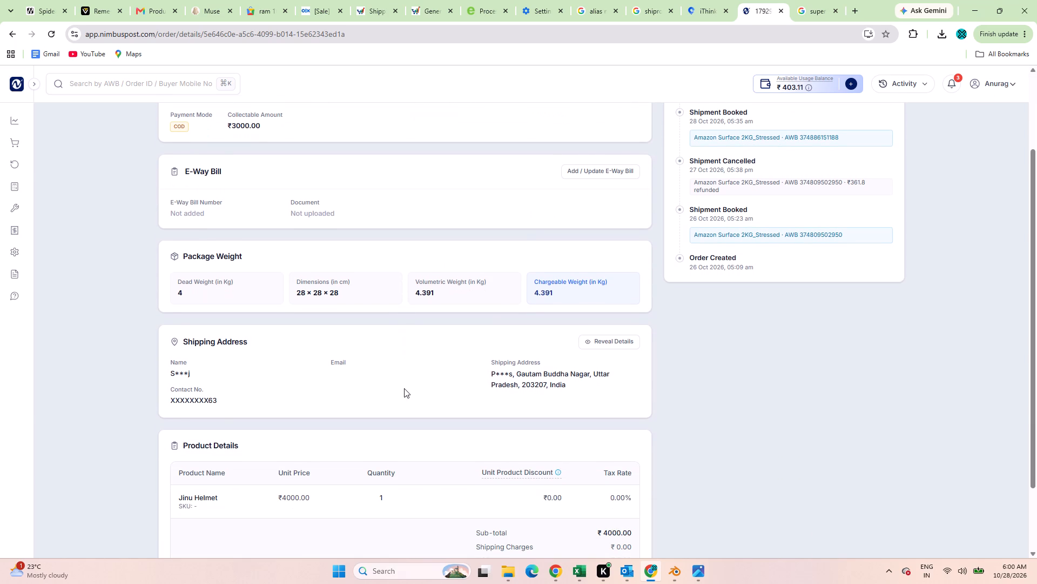
{"action": "scroll", "coordinate": [404, 388], "scroll_direction": "down", "scroll_amount": 3}
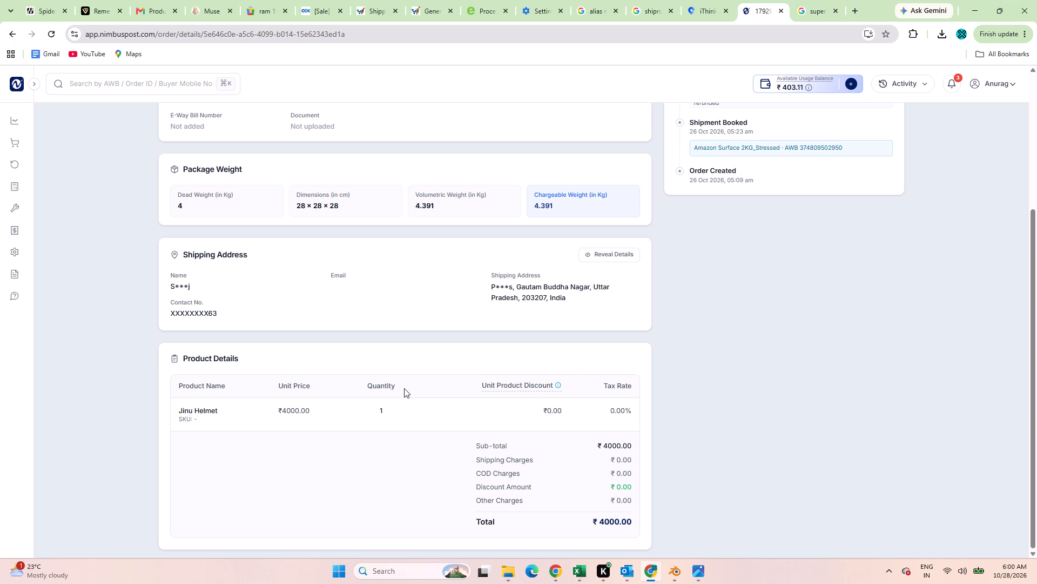
{"action": "scroll", "coordinate": [404, 388], "scroll_direction": "up", "scroll_amount": 3}
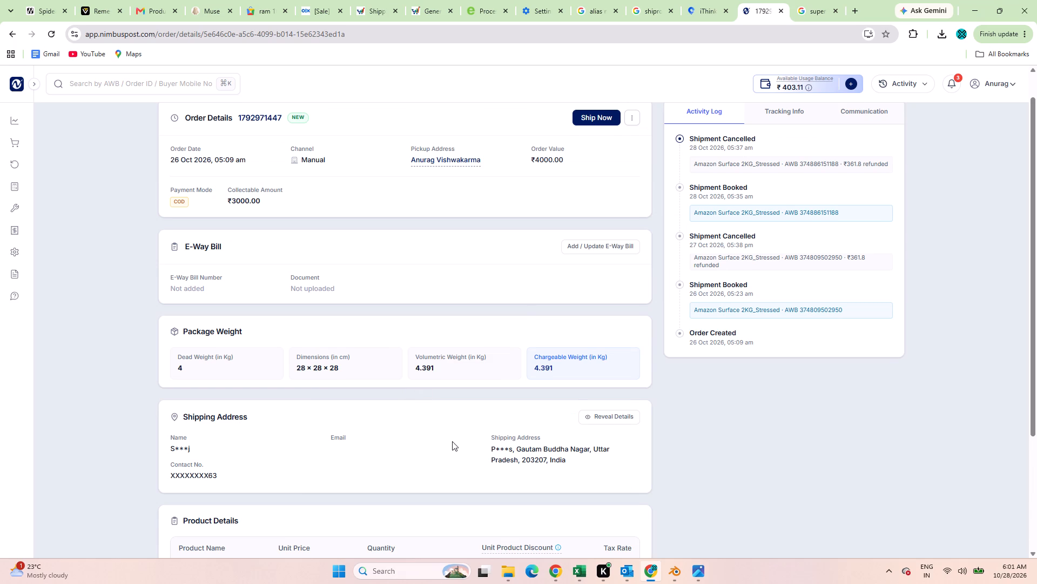
{"action": "scroll", "coordinate": [461, 446], "scroll_direction": "up", "scroll_amount": 6}
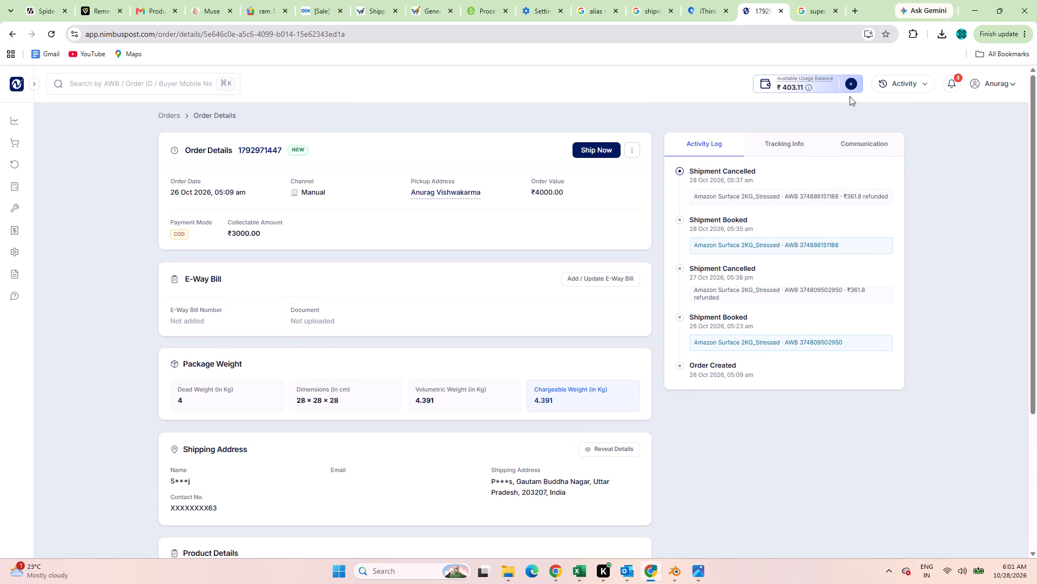
{"action": "left_click", "coordinate": [809, 85]}
{"action": "scroll", "coordinate": [482, 438], "scroll_direction": "up", "scroll_amount": 5}
Open NimbusPost's full activity logs to check the recent bulk jobs.
{"action": "left_click", "coordinate": [914, 77]}
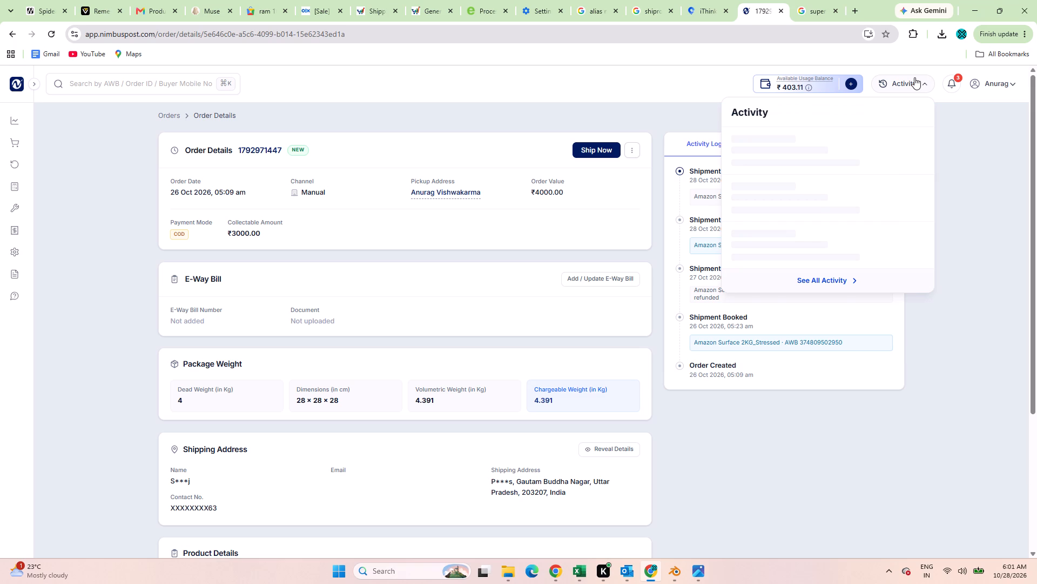
{"action": "left_click", "coordinate": [831, 196]}
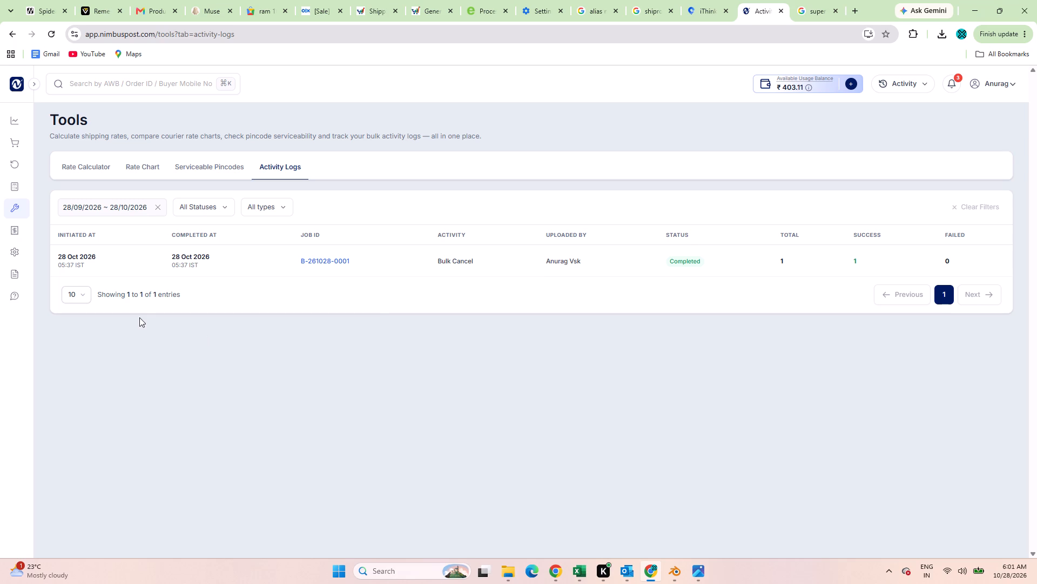
{"action": "left_click", "coordinate": [39, 145]}
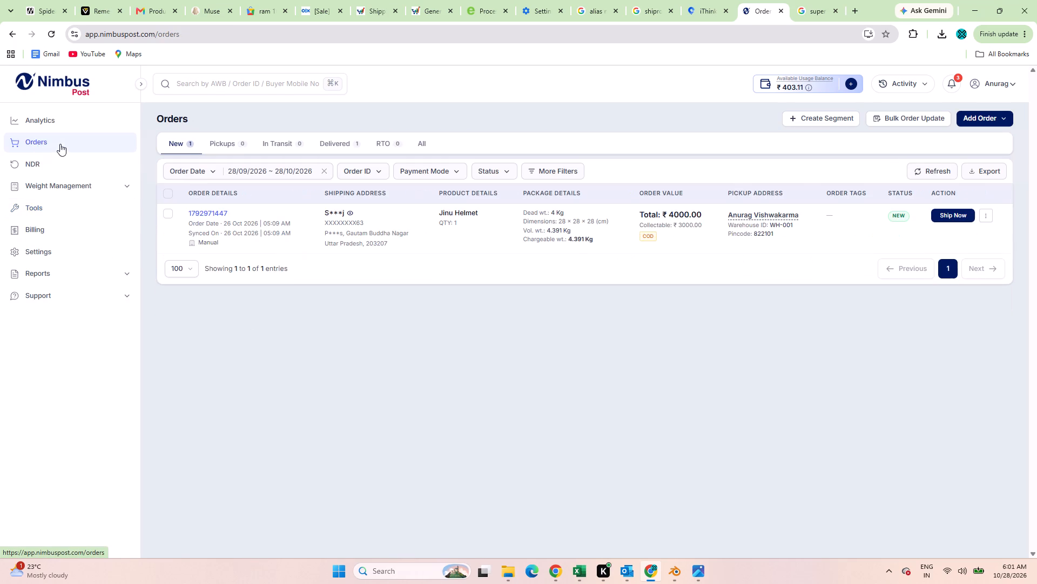
{"action": "left_click", "coordinate": [107, 213]}
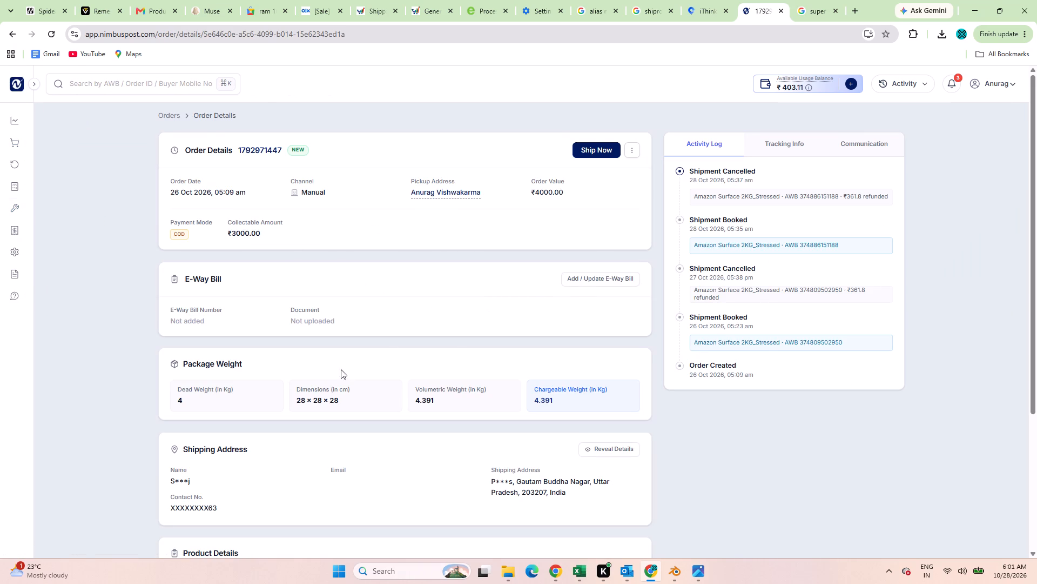
{"action": "scroll", "coordinate": [457, 354], "scroll_direction": "down", "scroll_amount": 4}
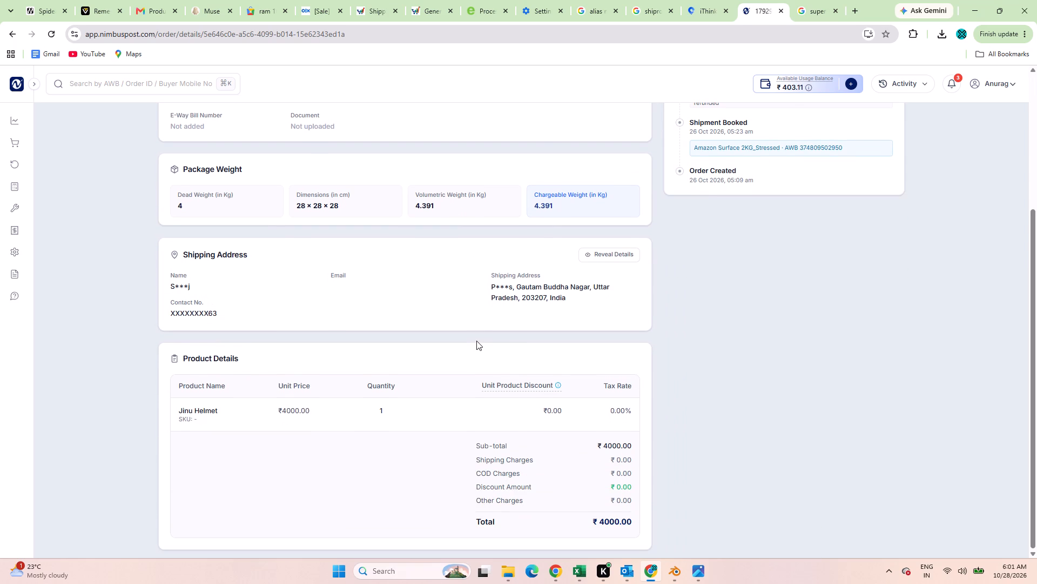
{"action": "scroll", "coordinate": [476, 341], "scroll_direction": "down", "scroll_amount": 5}
{"action": "scroll", "coordinate": [479, 340], "scroll_direction": "up", "scroll_amount": 5}
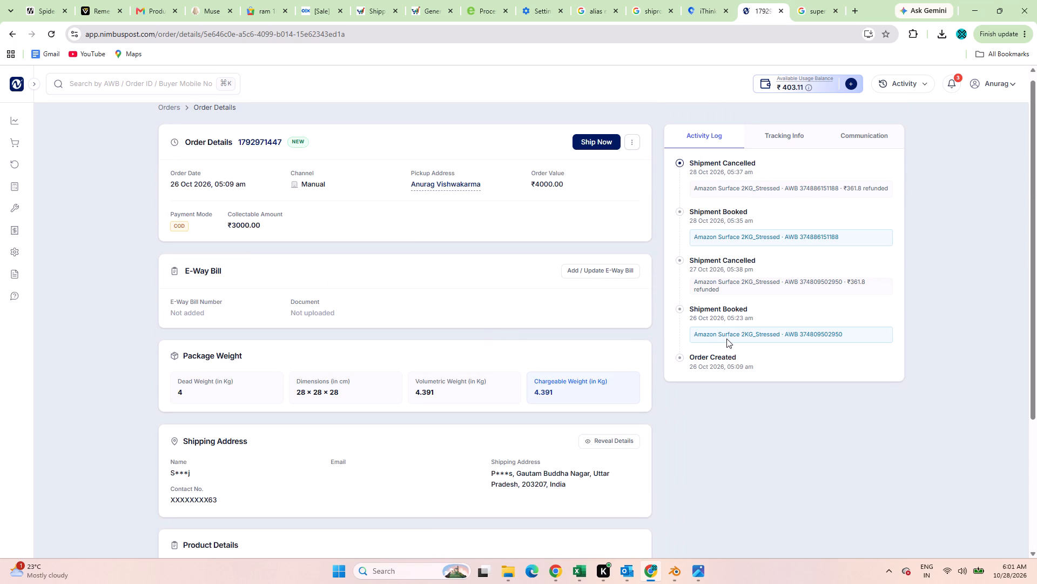
{"action": "scroll", "coordinate": [716, 341], "scroll_direction": "up", "scroll_amount": 4}
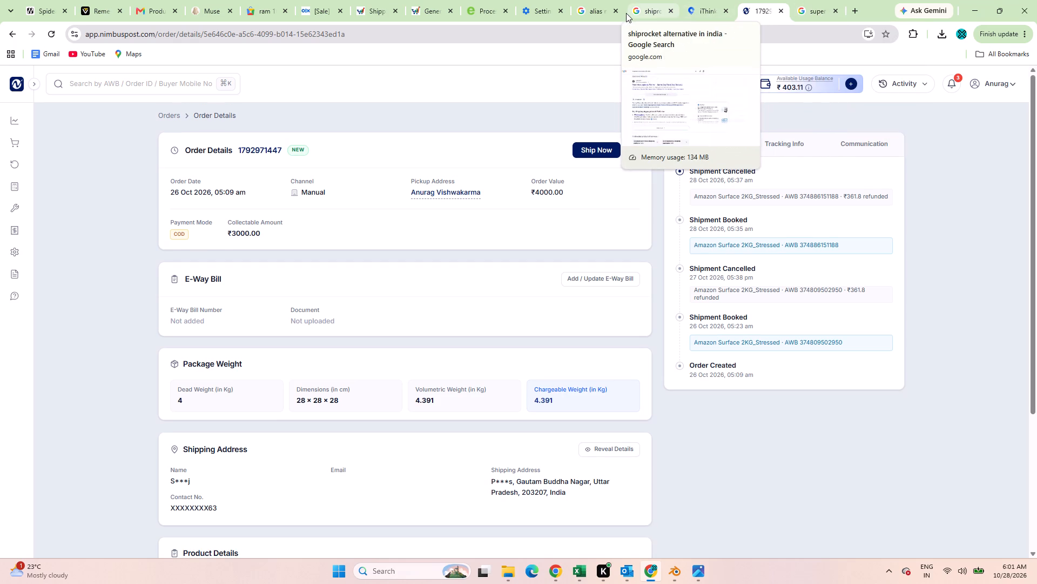
Switch to the Envia Create Shipment page and check its destination details and Delhivery cost summary.
{"action": "left_click", "coordinate": [476, 12]}
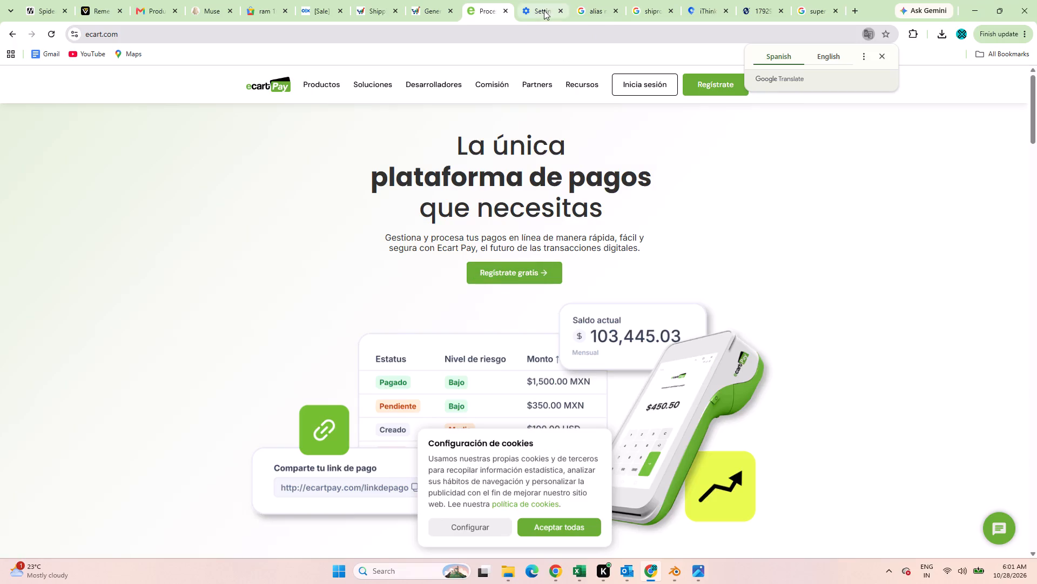
{"action": "left_click", "coordinate": [428, 14]}
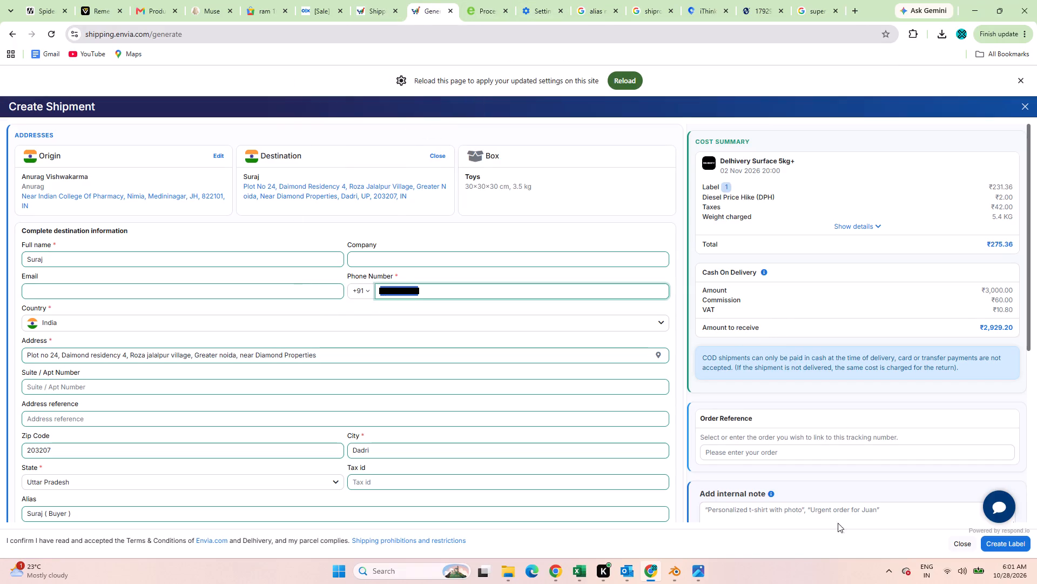
{"action": "left_click", "coordinate": [769, 537]}
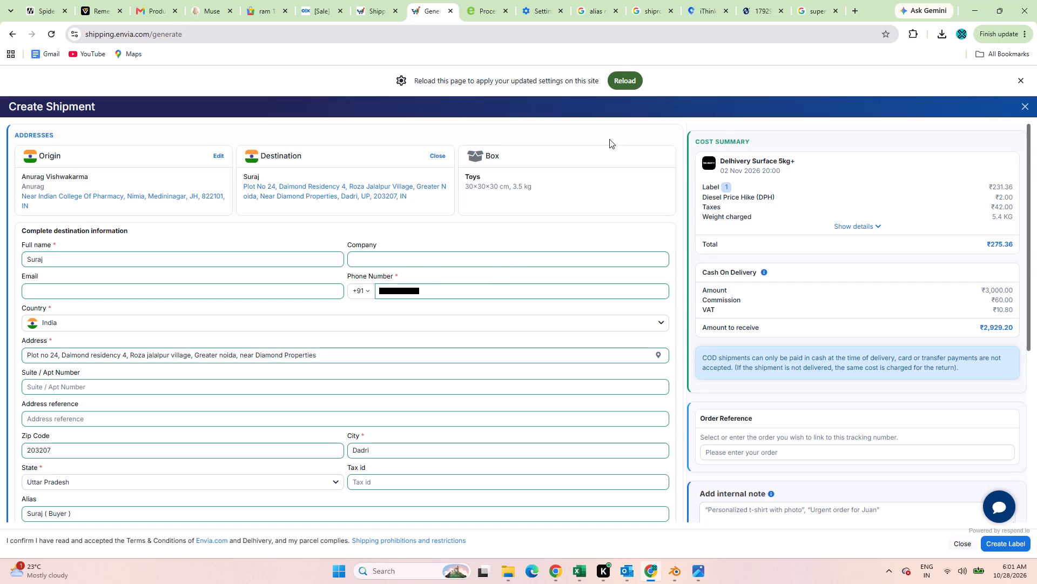
Search Google for "shiprocket alternative in india" in a new tab and look over the results.
{"action": "left_click", "coordinate": [856, 11]}
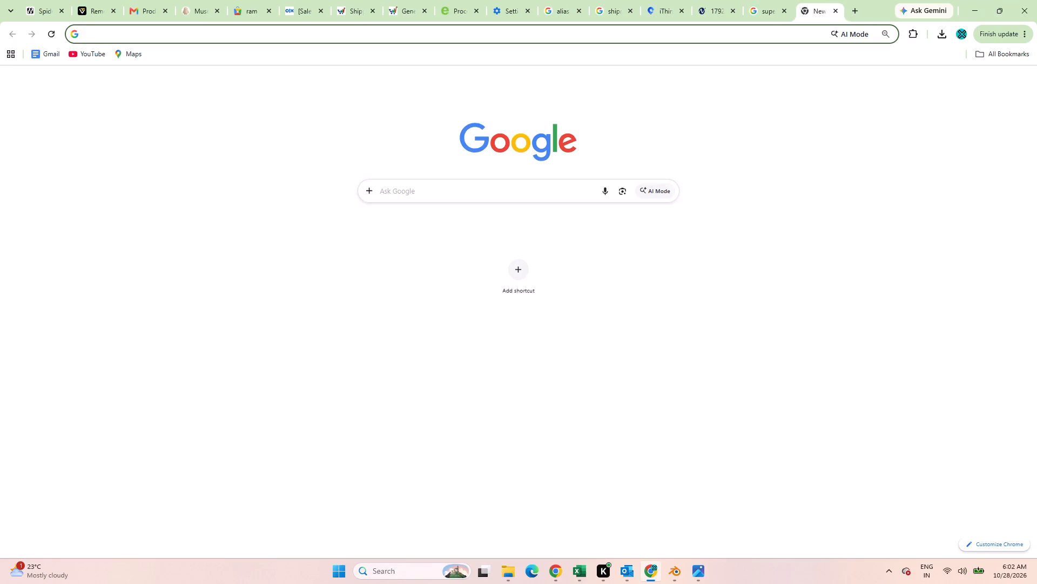
{"action": "left_click", "coordinate": [425, 189]}
{"action": "left_click", "coordinate": [415, 212]}
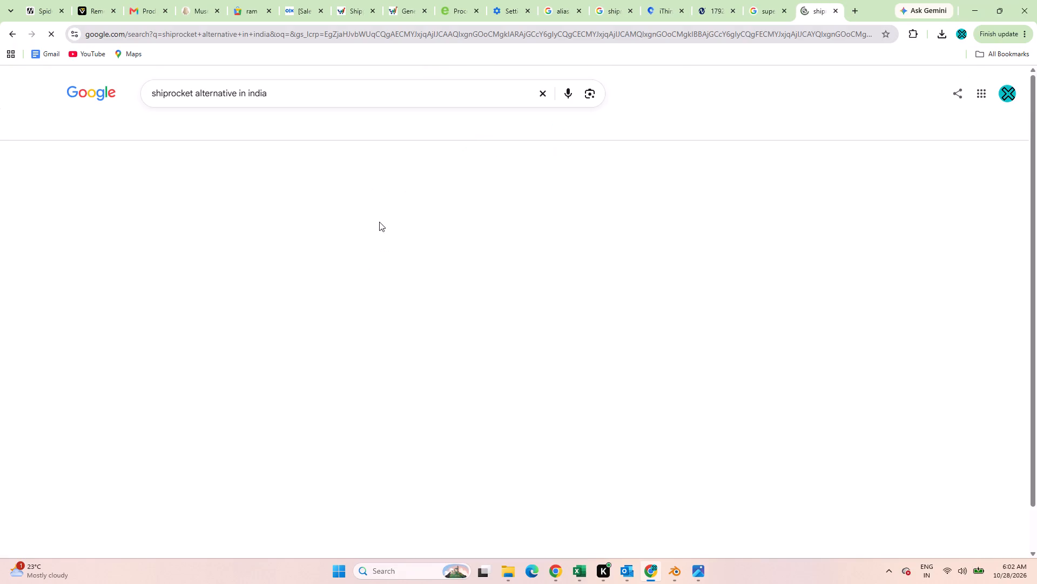
{"action": "scroll", "coordinate": [351, 253], "scroll_direction": "down", "scroll_amount": 6}
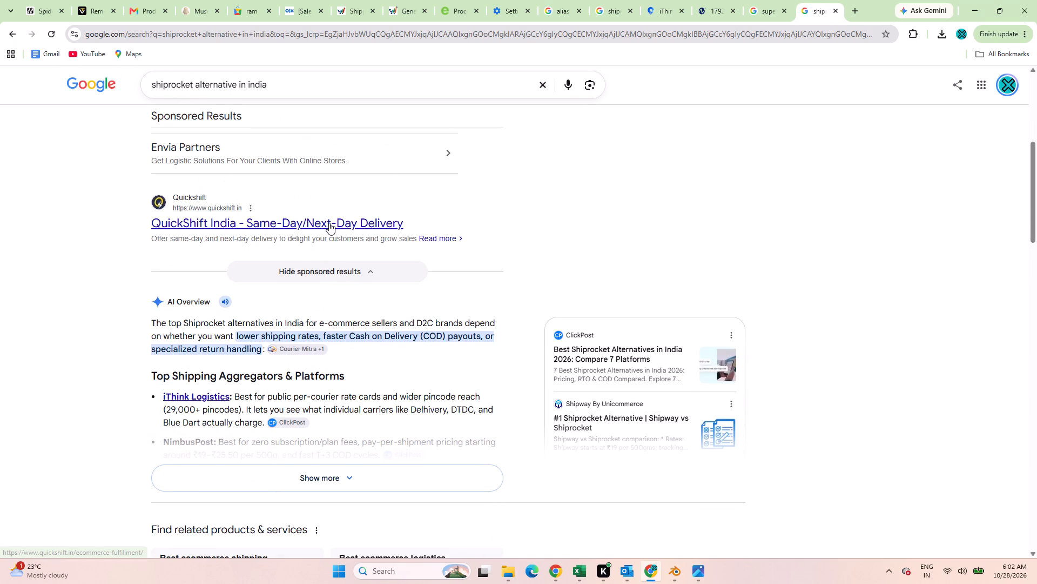
Open the QuickShift India result, look over its ecommerce fulfillment services page, and go back to the search results.
{"action": "left_click", "coordinate": [329, 223]}
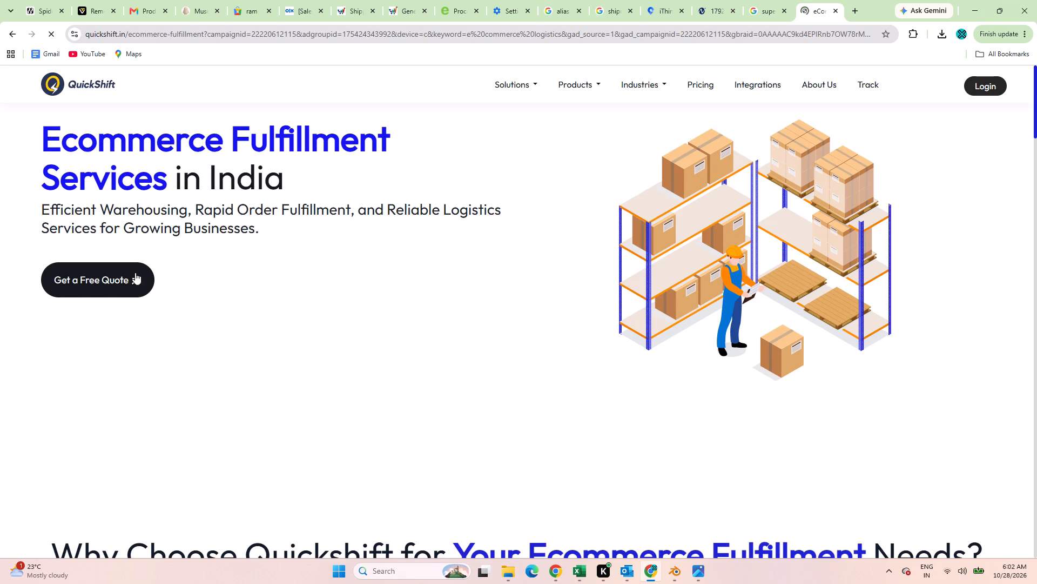
{"action": "scroll", "coordinate": [704, 315], "scroll_direction": "down", "scroll_amount": 6}
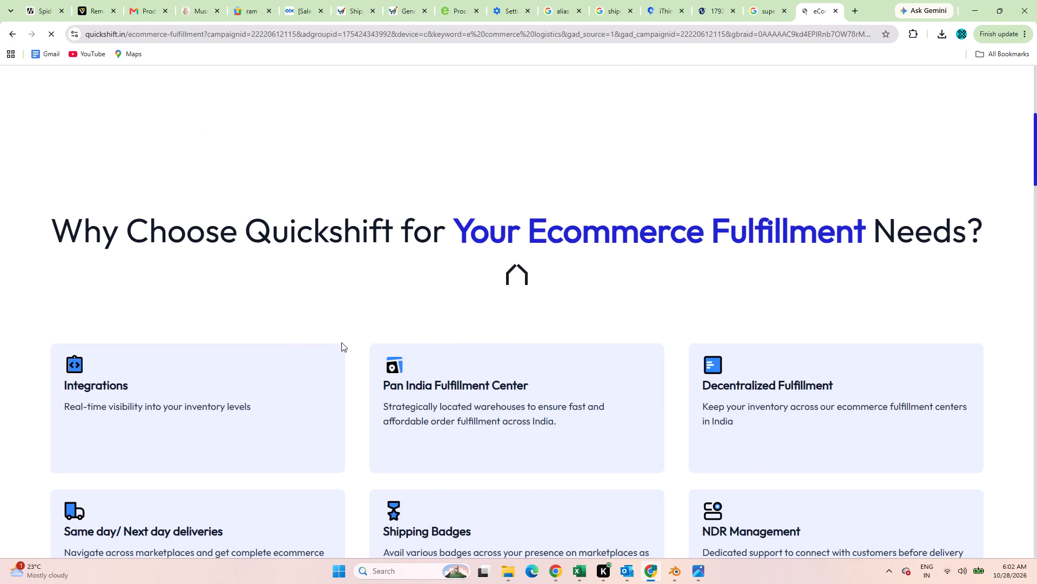
{"action": "scroll", "coordinate": [258, 343], "scroll_direction": "down", "scroll_amount": 2}
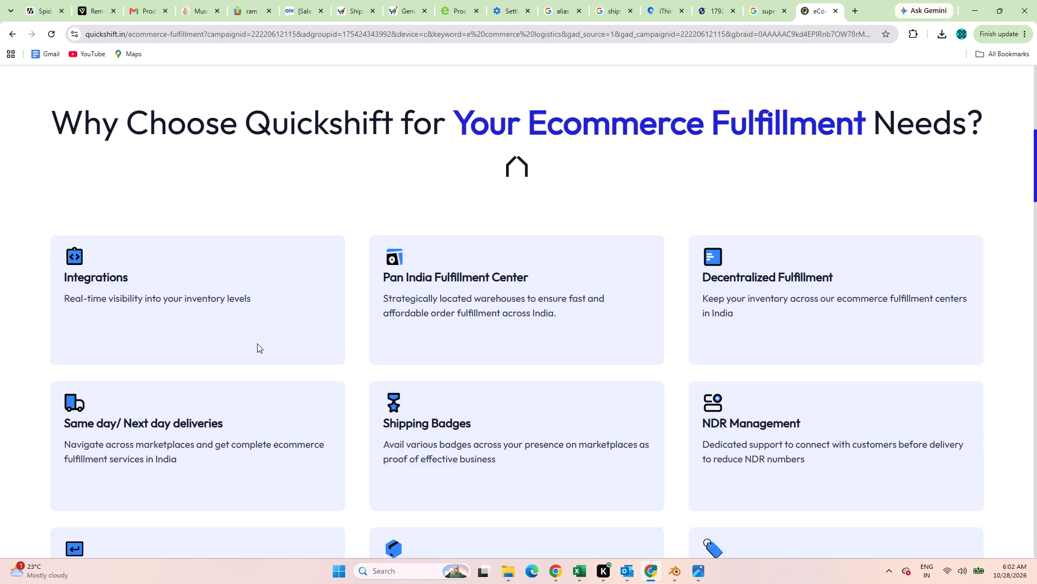
{"action": "scroll", "coordinate": [648, 321], "scroll_direction": "down", "scroll_amount": 4}
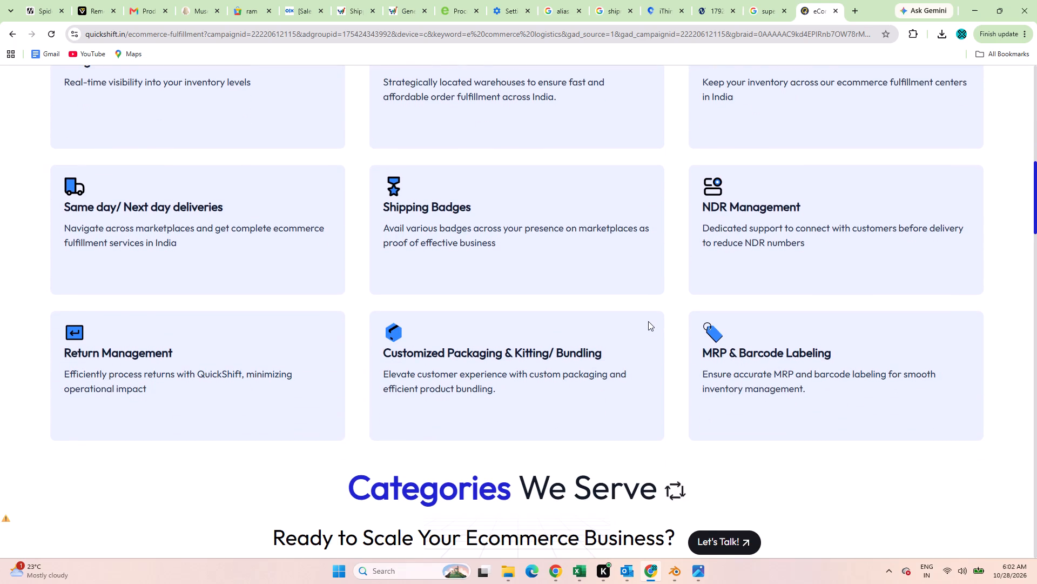
{"action": "scroll", "coordinate": [648, 321], "scroll_direction": "down", "scroll_amount": 3}
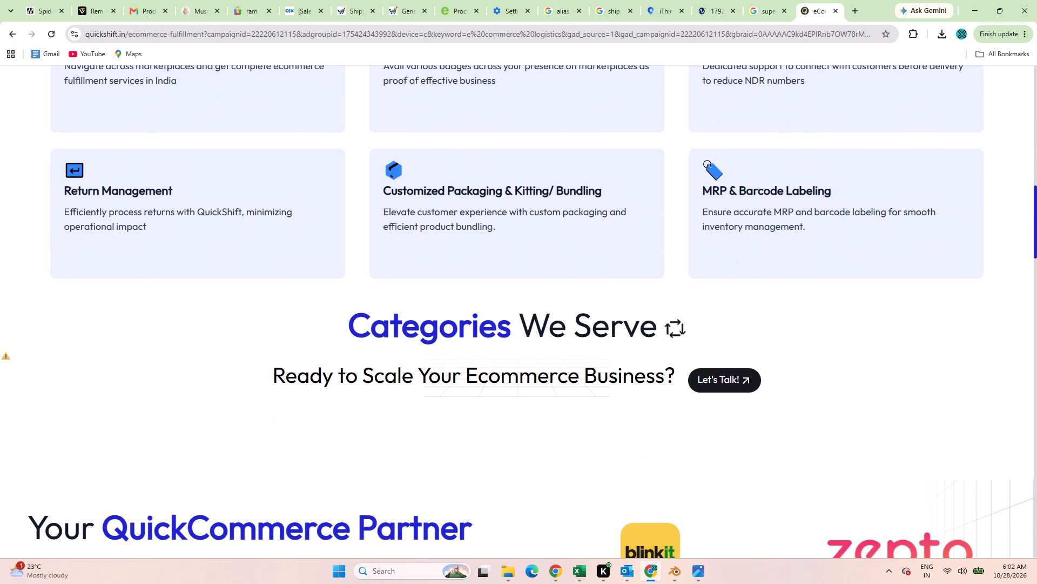
{"action": "left_click", "coordinate": [12, 35]}
Expand the AI Overview and read through its list of top shipping aggregators and platforms.
{"action": "scroll", "coordinate": [405, 341], "scroll_direction": "down", "scroll_amount": 4}
{"action": "scroll", "coordinate": [272, 347], "scroll_direction": "down", "scroll_amount": 2}
{"action": "scroll", "coordinate": [224, 182], "scroll_direction": "up", "scroll_amount": 2}
{"action": "left_click", "coordinate": [332, 262]}
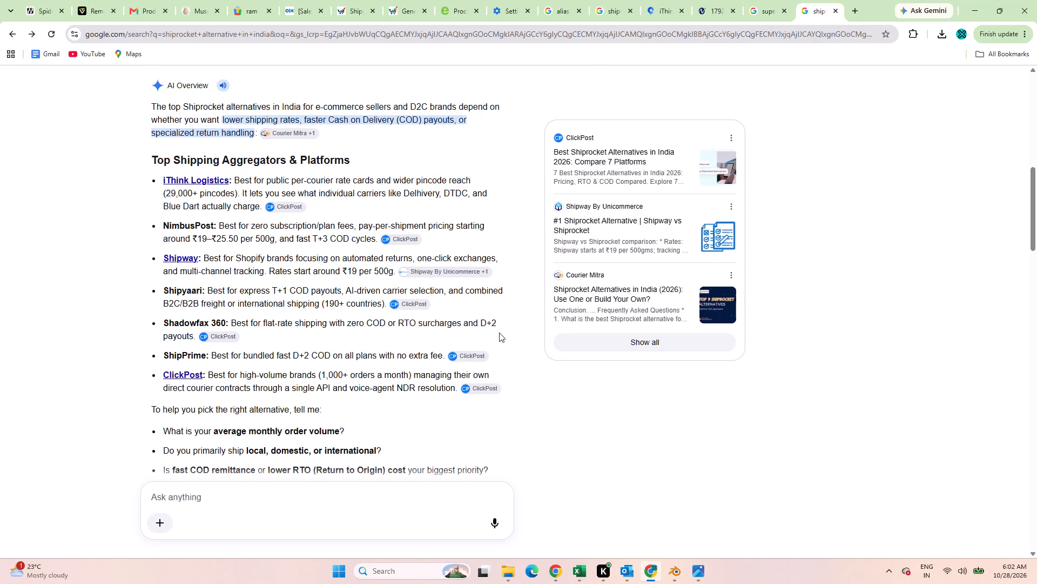
{"action": "scroll", "coordinate": [418, 344], "scroll_direction": "down", "scroll_amount": 1}
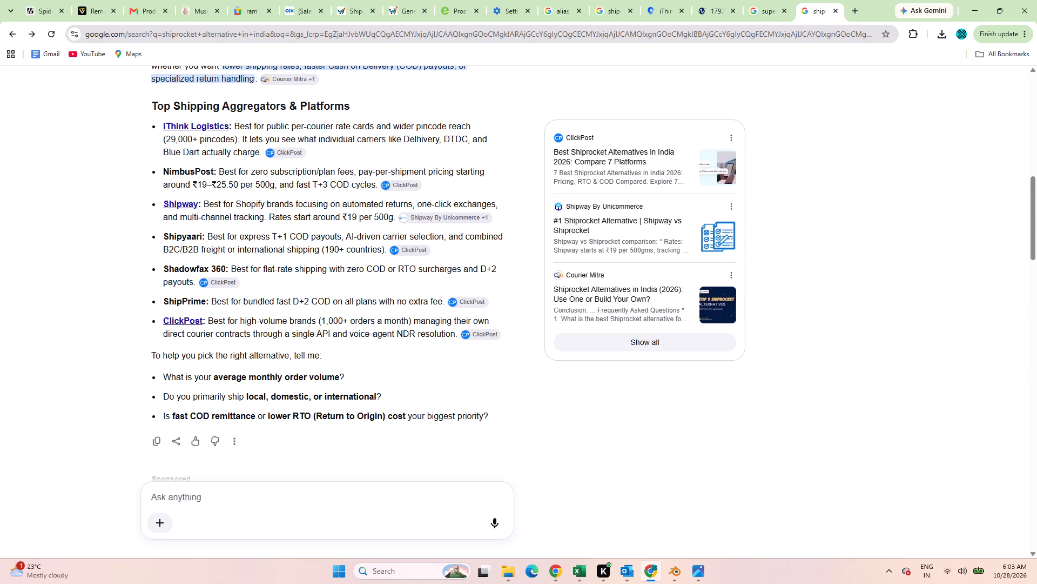
{"action": "scroll", "coordinate": [410, 301], "scroll_direction": "up", "scroll_amount": 2}
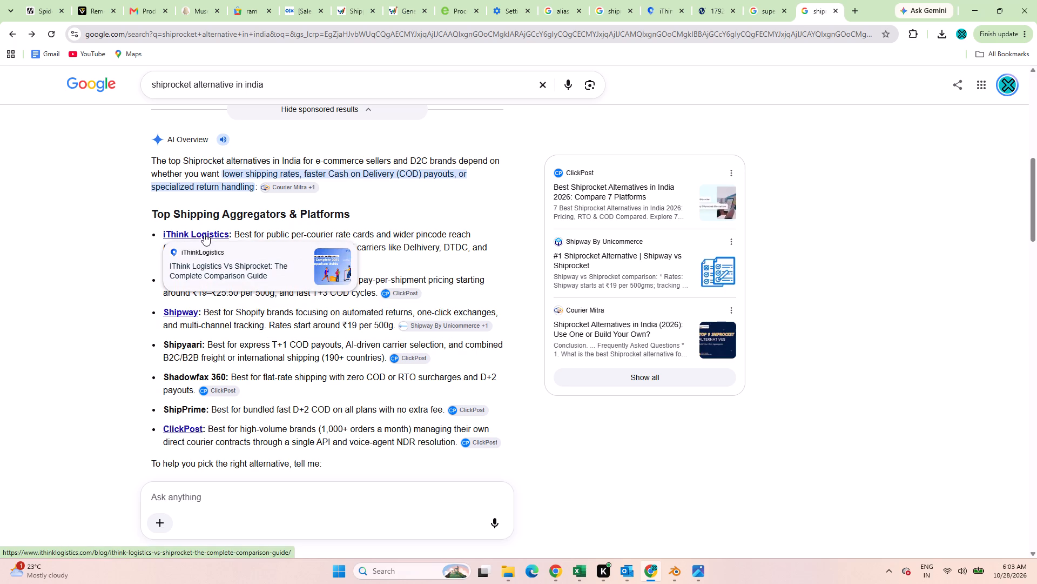
Find the iThink Logistics order form for the Jinu Helmet, review its courier rates, and close that page.
{"action": "left_click", "coordinate": [509, 11]}
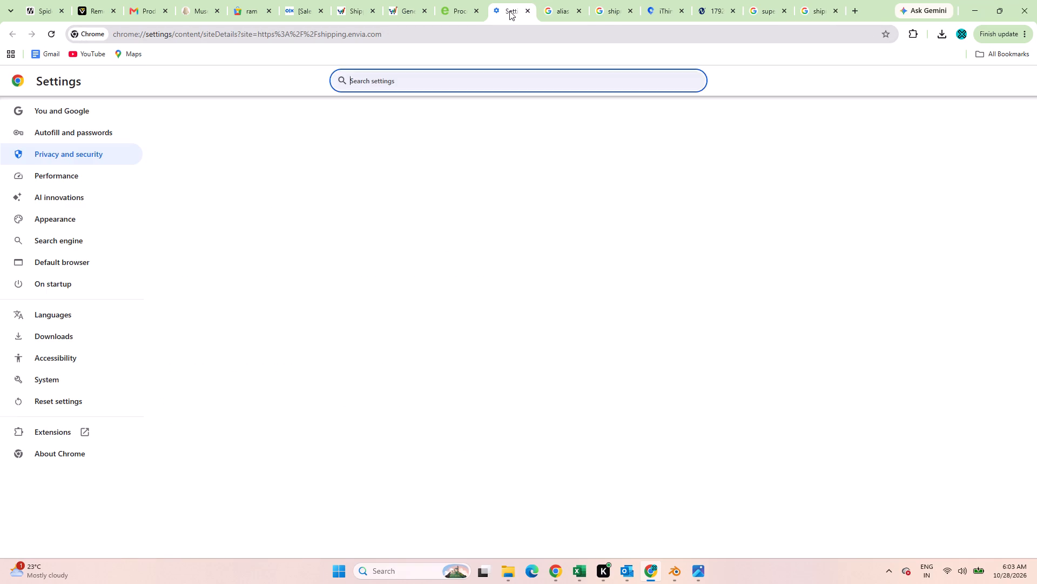
{"action": "left_click", "coordinate": [555, 11]}
{"action": "left_click", "coordinate": [604, 12]}
{"action": "left_click", "coordinate": [661, 11]}
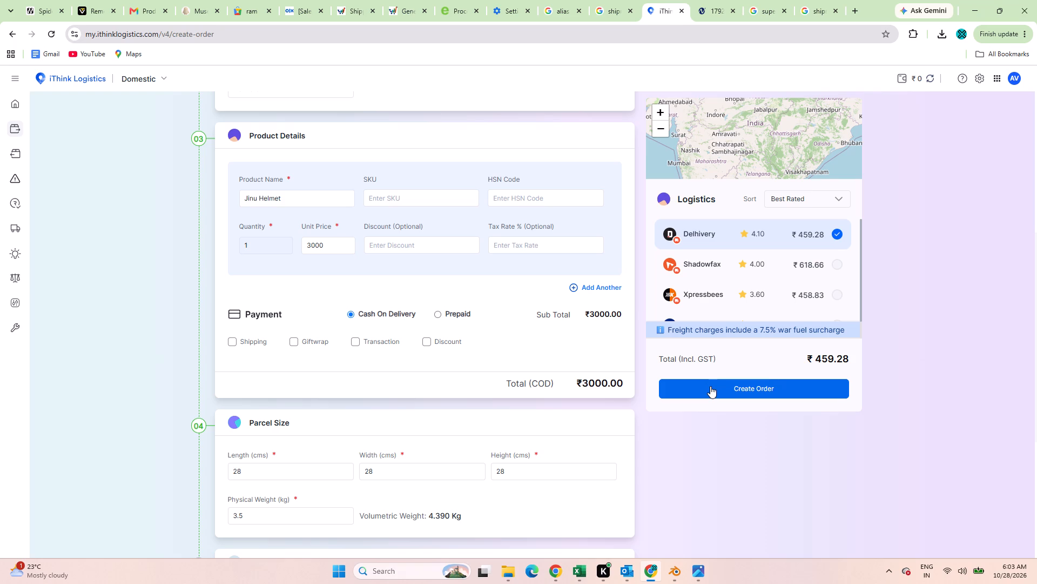
{"action": "scroll", "coordinate": [718, 278], "scroll_direction": "down", "scroll_amount": 5}
{"action": "scroll", "coordinate": [718, 281], "scroll_direction": "up", "scroll_amount": 4}
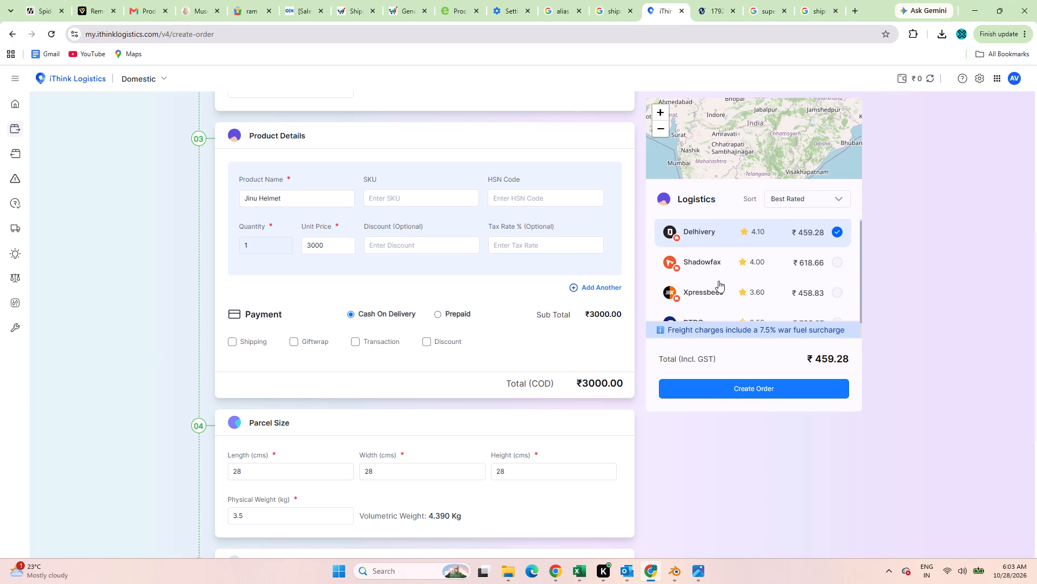
{"action": "scroll", "coordinate": [718, 281], "scroll_direction": "up", "scroll_amount": 6}
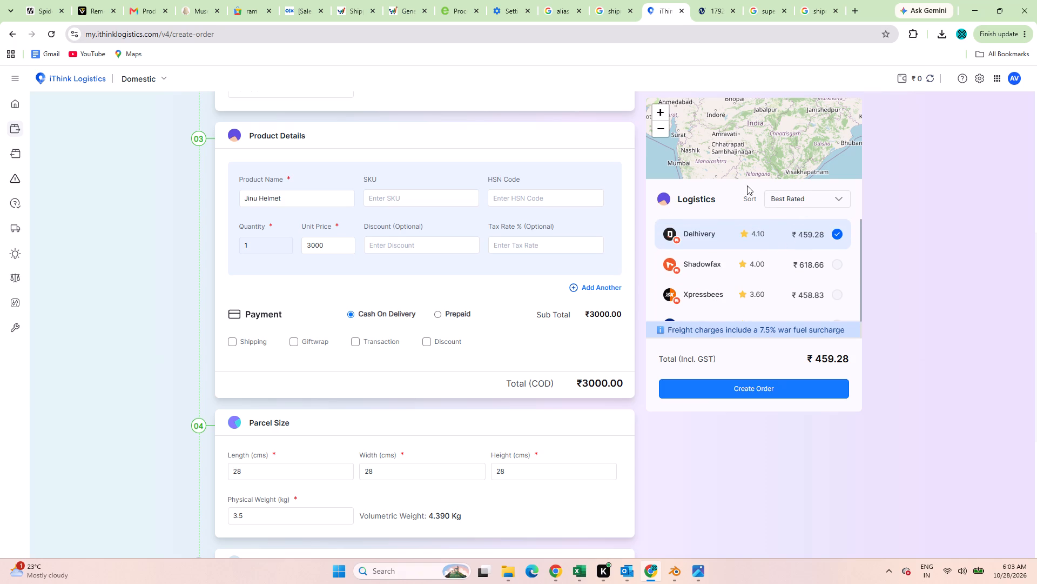
{"action": "left_click", "coordinate": [682, 9]}
{"action": "scroll", "coordinate": [465, 300], "scroll_direction": "down", "scroll_amount": 7}
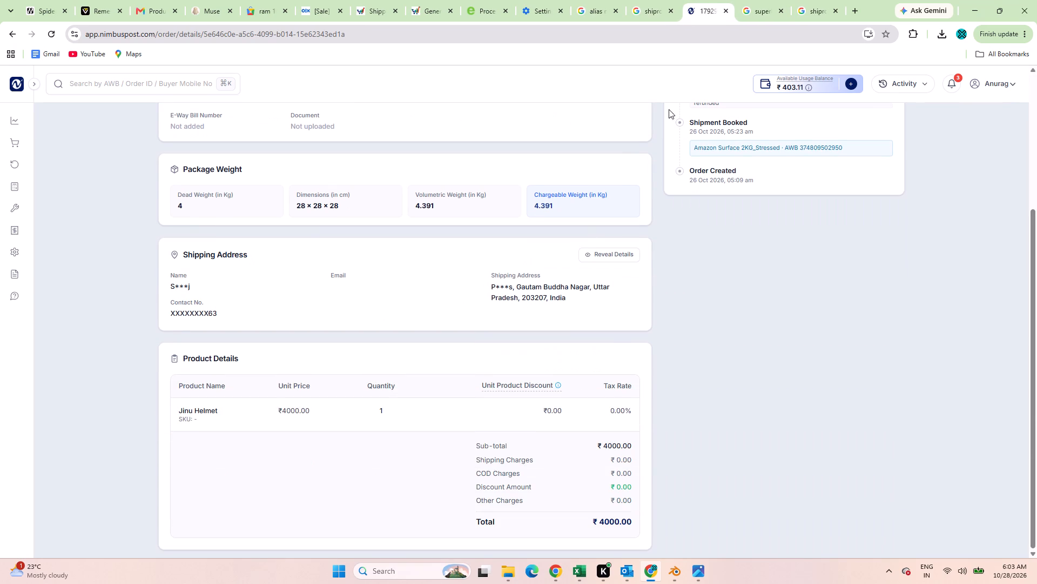
{"action": "scroll", "coordinate": [346, 356], "scroll_direction": "up", "scroll_amount": 11}
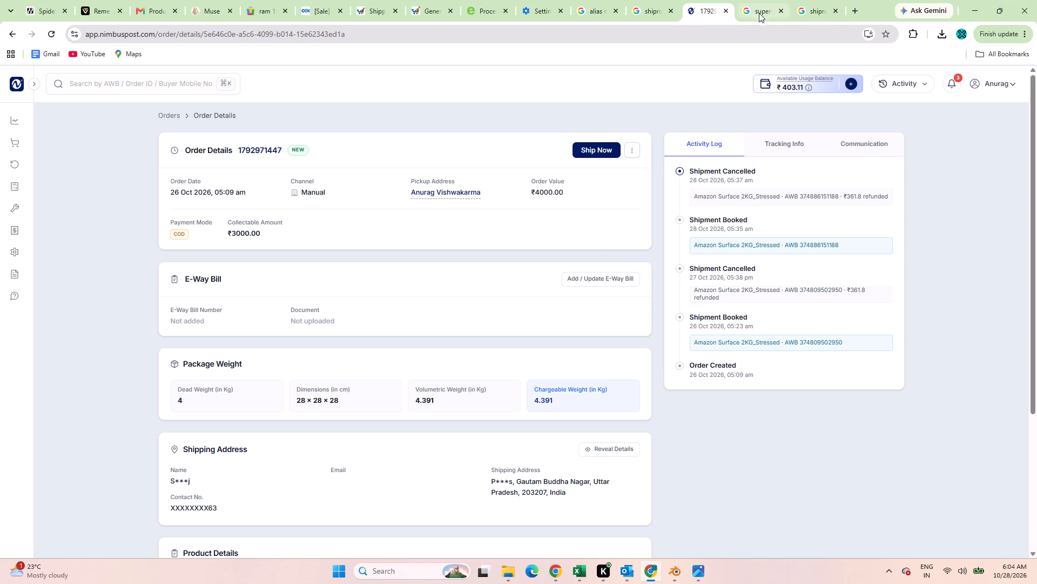
{"action": "left_click", "coordinate": [650, 11]}
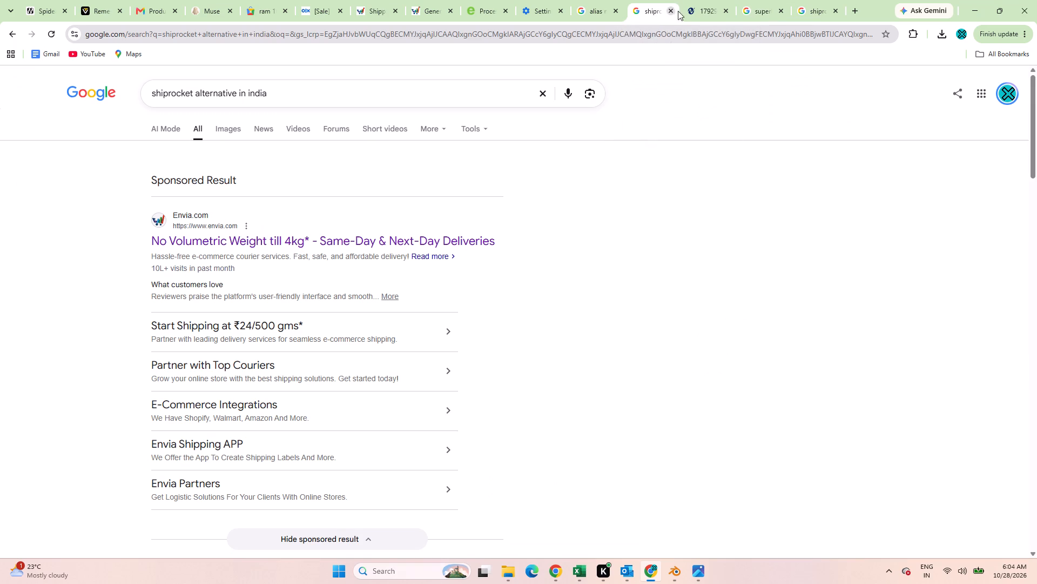
{"action": "left_click", "coordinate": [707, 11]}
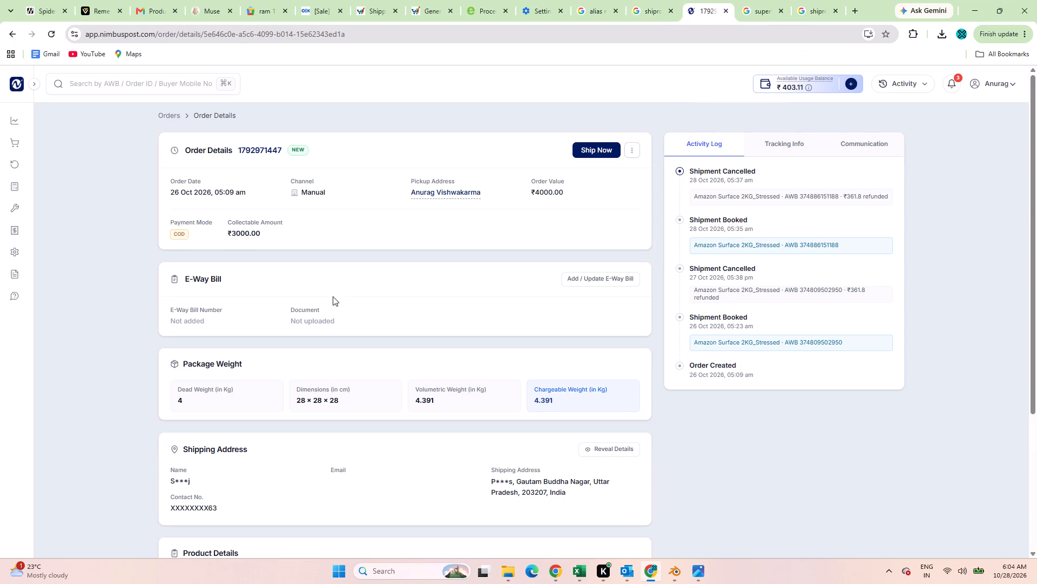
{"action": "scroll", "coordinate": [367, 303], "scroll_direction": "down", "scroll_amount": 5}
{"action": "scroll", "coordinate": [417, 318], "scroll_direction": "down", "scroll_amount": 6}
{"action": "scroll", "coordinate": [453, 326], "scroll_direction": "up", "scroll_amount": 12}
{"action": "left_click", "coordinate": [609, 149]}
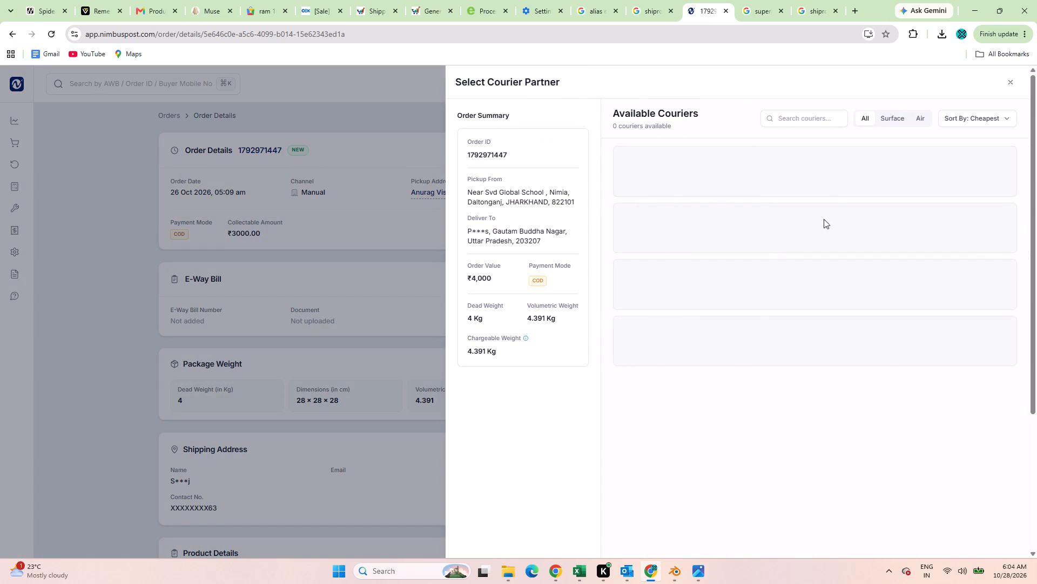
{"action": "left_click", "coordinate": [979, 208]}
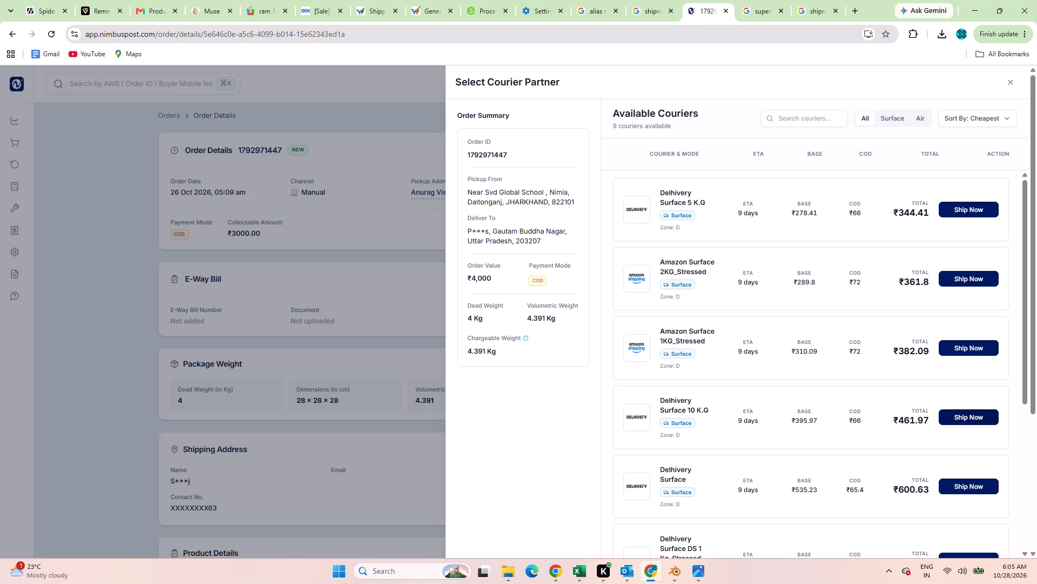
Compare the rates and delivery times of the available couriers in the cheapest-first list, across all shipping modes.
{"action": "scroll", "coordinate": [801, 358], "scroll_direction": "down", "scroll_amount": 13}
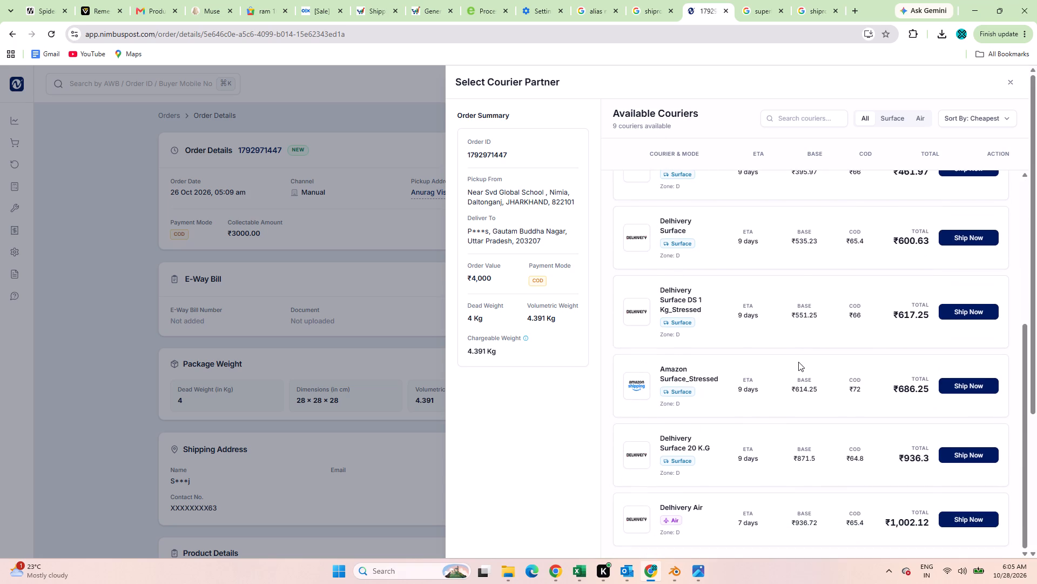
{"action": "scroll", "coordinate": [711, 331], "scroll_direction": "up", "scroll_amount": 7}
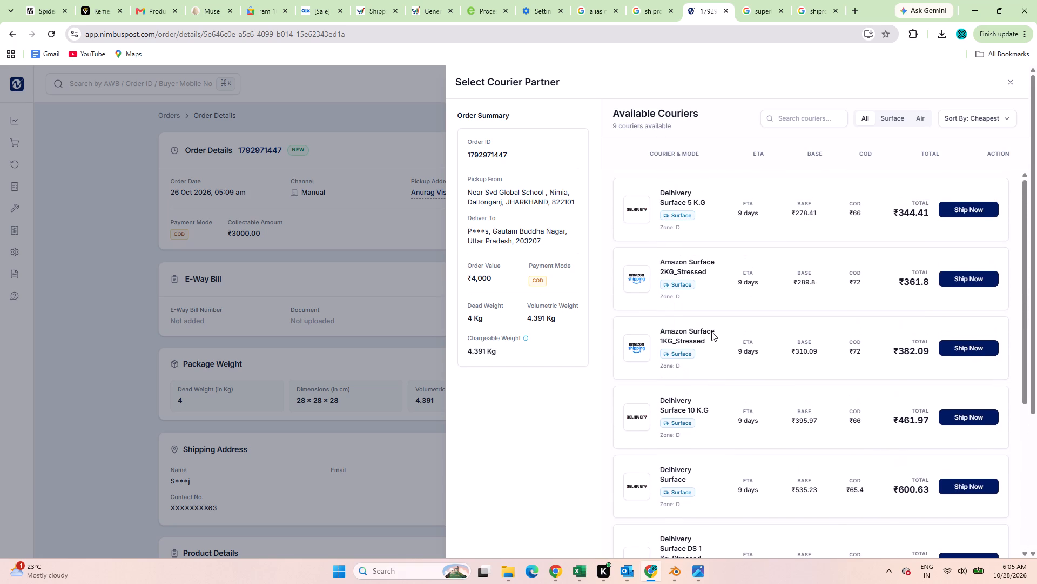
{"action": "left_click", "coordinate": [870, 117]}
{"action": "left_click", "coordinate": [859, 152]}
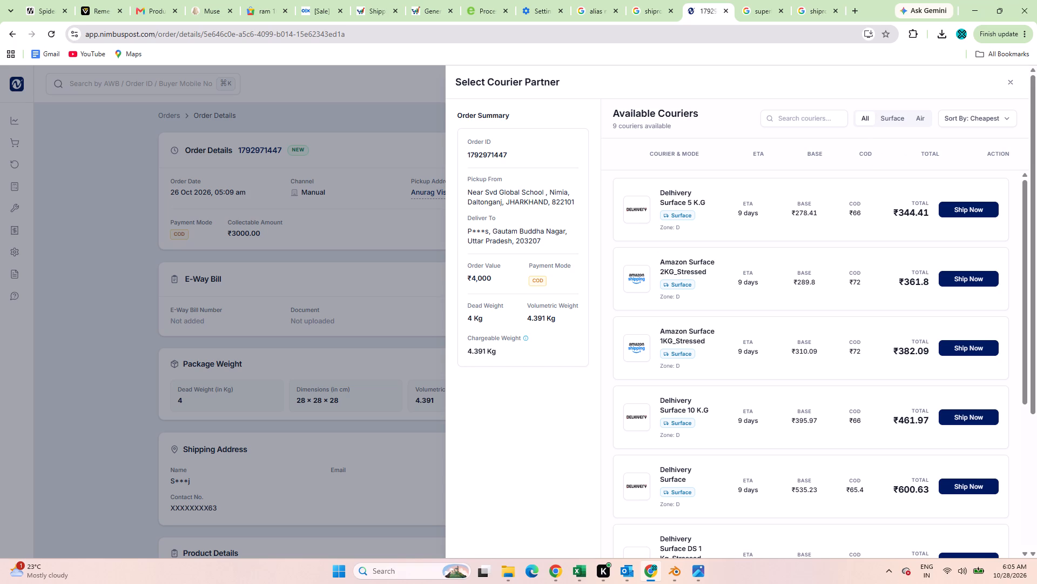
{"action": "left_click", "coordinate": [867, 157]}
{"action": "left_click", "coordinate": [868, 151]}
{"action": "left_click", "coordinate": [1003, 158]}
Sort the available couriers A to Z and look over the reordered list.
{"action": "left_click", "coordinate": [995, 122]}
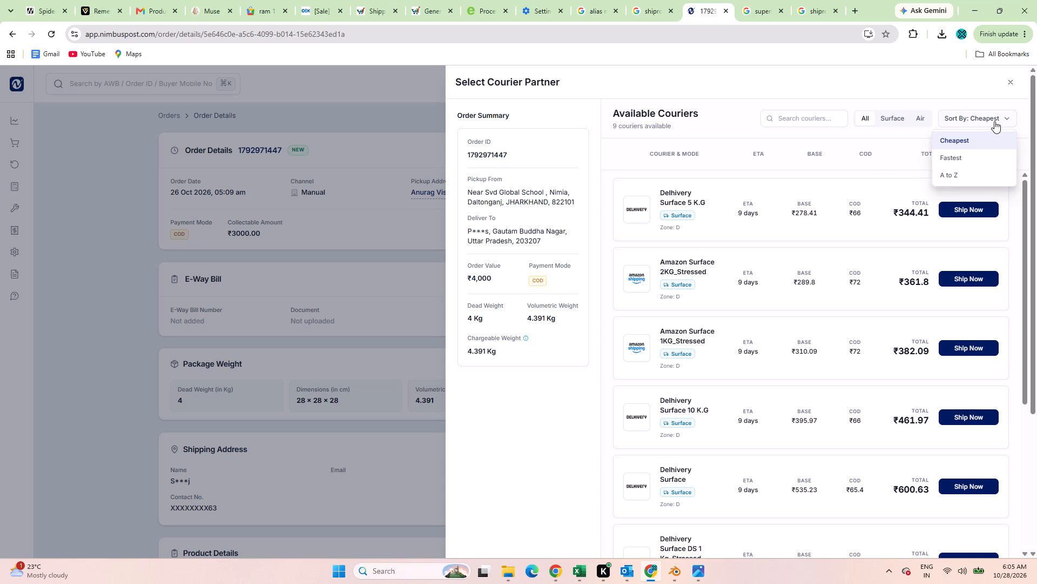
{"action": "left_click", "coordinate": [943, 172]}
{"action": "scroll", "coordinate": [767, 377], "scroll_direction": "down", "scroll_amount": 9}
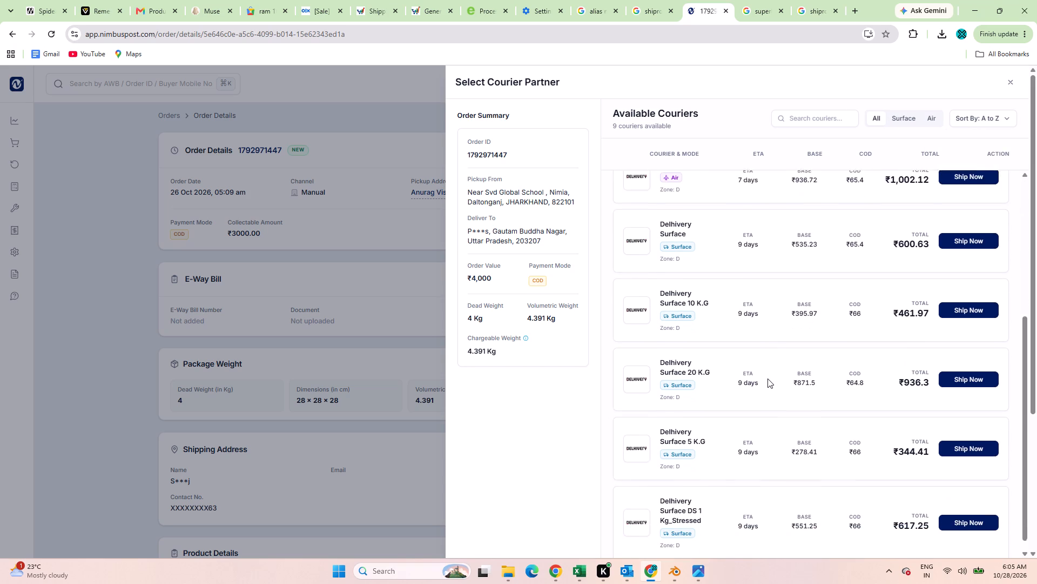
{"action": "scroll", "coordinate": [767, 379], "scroll_direction": "down", "scroll_amount": 4}
{"action": "scroll", "coordinate": [767, 379], "scroll_direction": "up", "scroll_amount": 9}
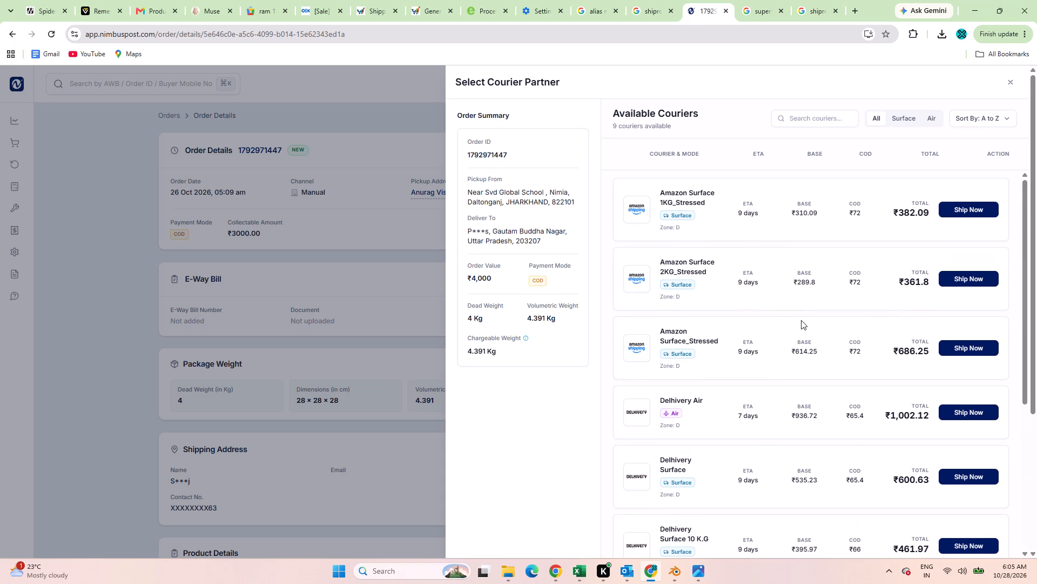
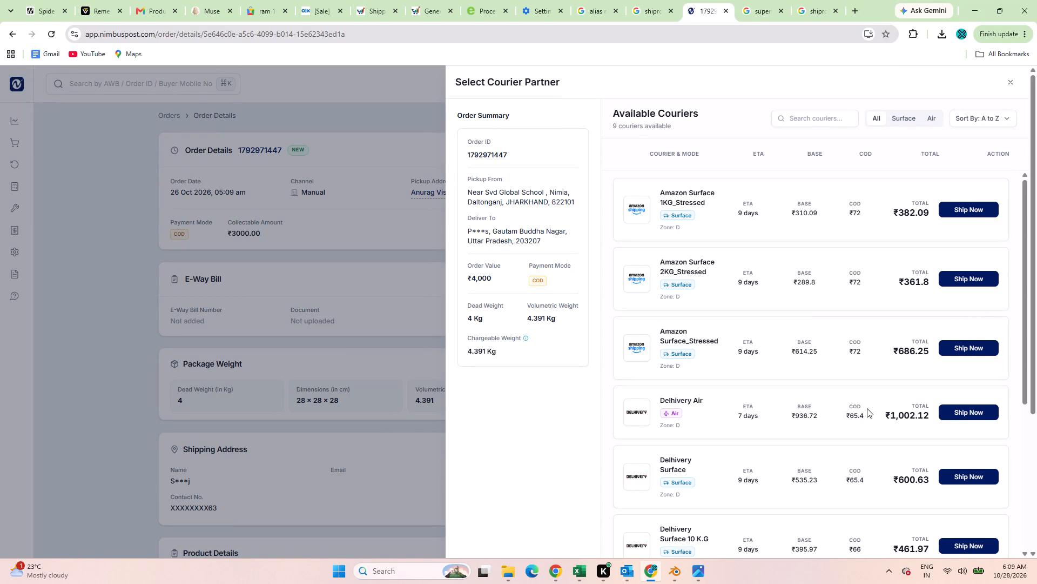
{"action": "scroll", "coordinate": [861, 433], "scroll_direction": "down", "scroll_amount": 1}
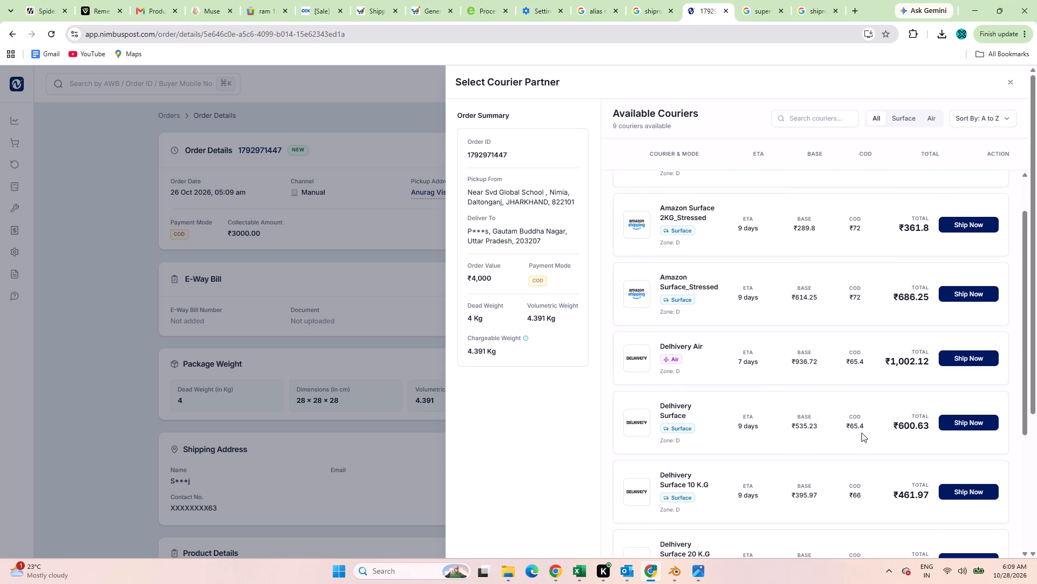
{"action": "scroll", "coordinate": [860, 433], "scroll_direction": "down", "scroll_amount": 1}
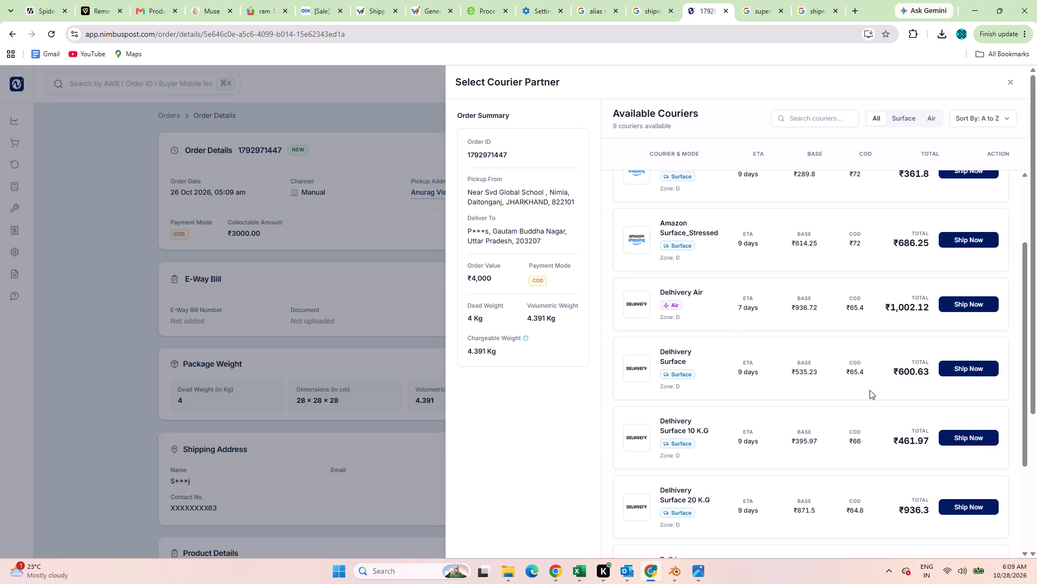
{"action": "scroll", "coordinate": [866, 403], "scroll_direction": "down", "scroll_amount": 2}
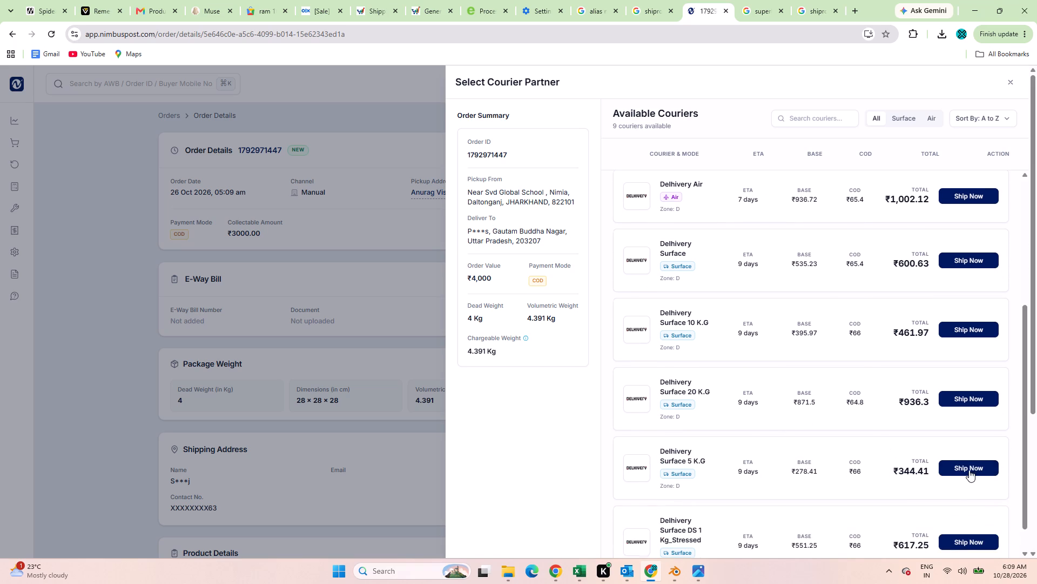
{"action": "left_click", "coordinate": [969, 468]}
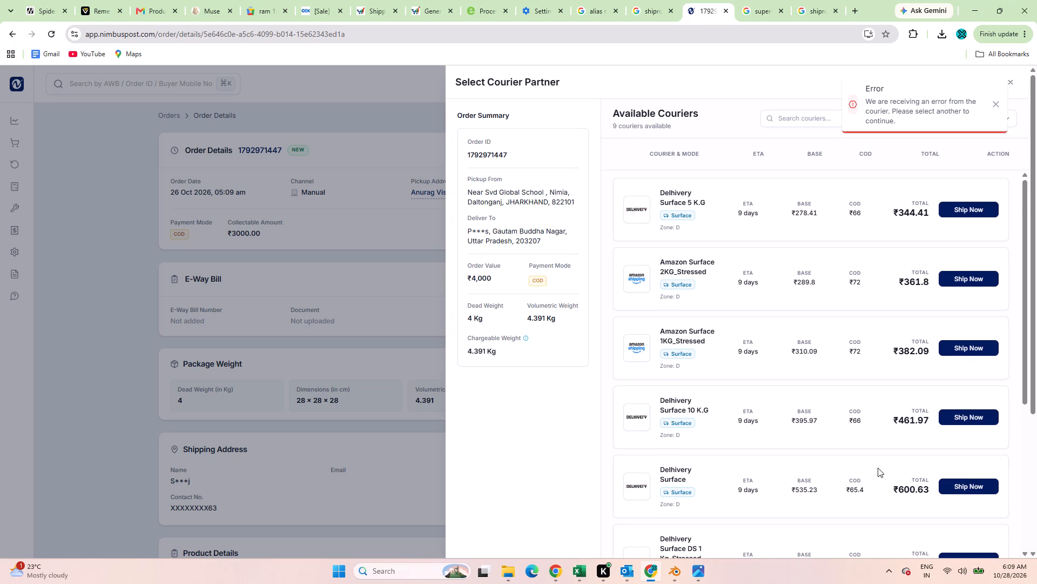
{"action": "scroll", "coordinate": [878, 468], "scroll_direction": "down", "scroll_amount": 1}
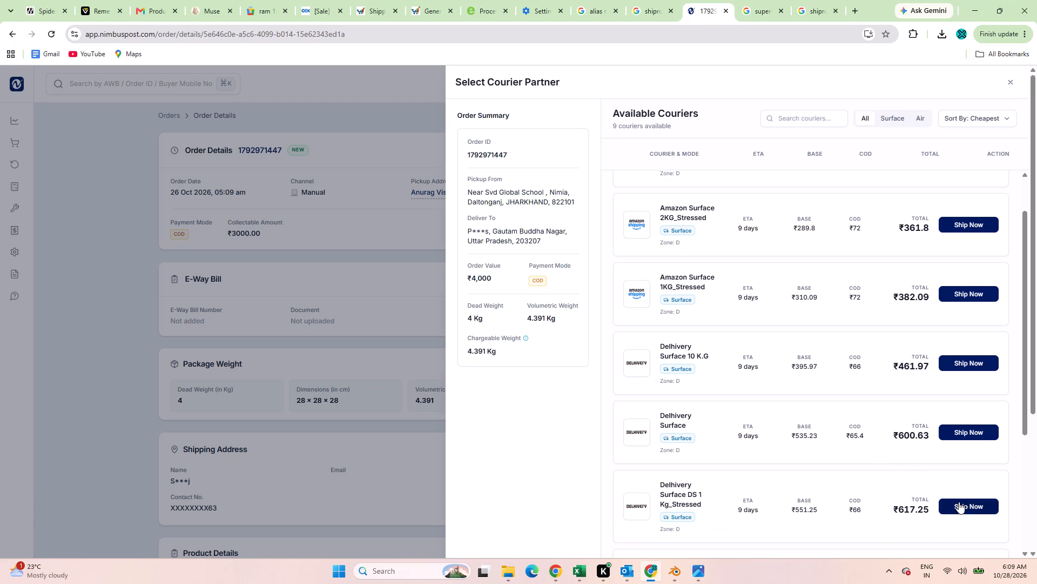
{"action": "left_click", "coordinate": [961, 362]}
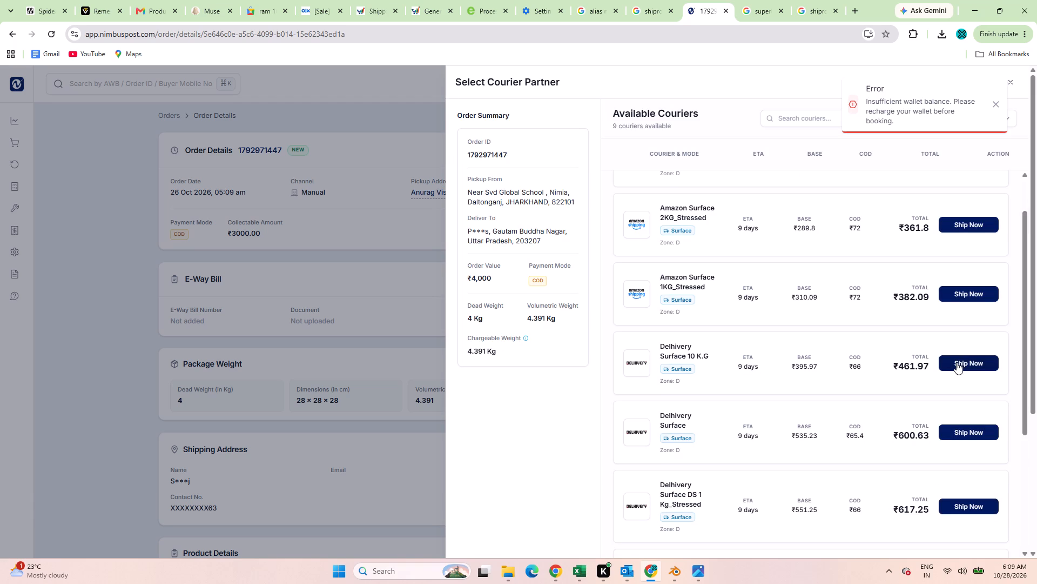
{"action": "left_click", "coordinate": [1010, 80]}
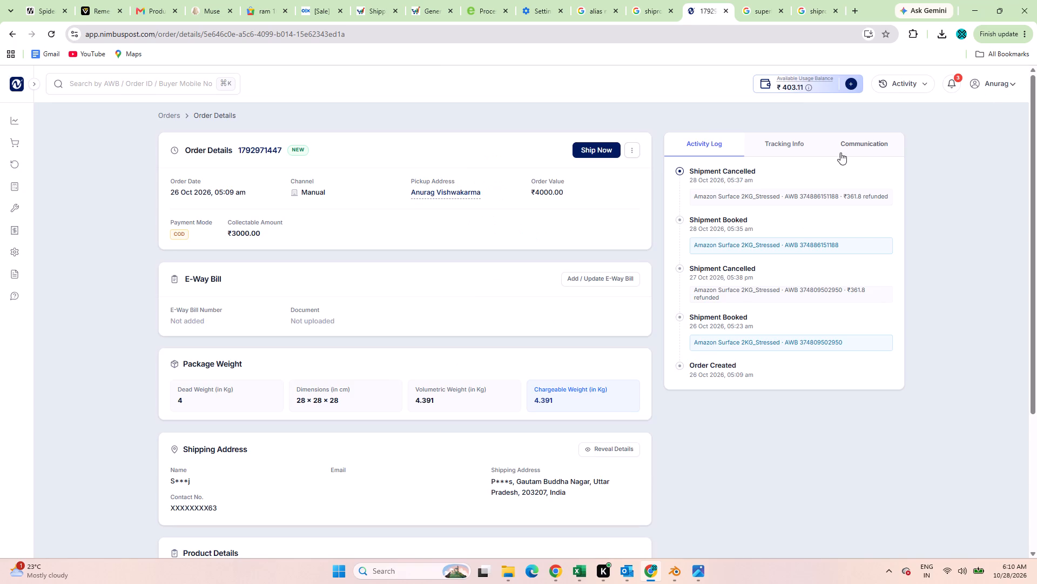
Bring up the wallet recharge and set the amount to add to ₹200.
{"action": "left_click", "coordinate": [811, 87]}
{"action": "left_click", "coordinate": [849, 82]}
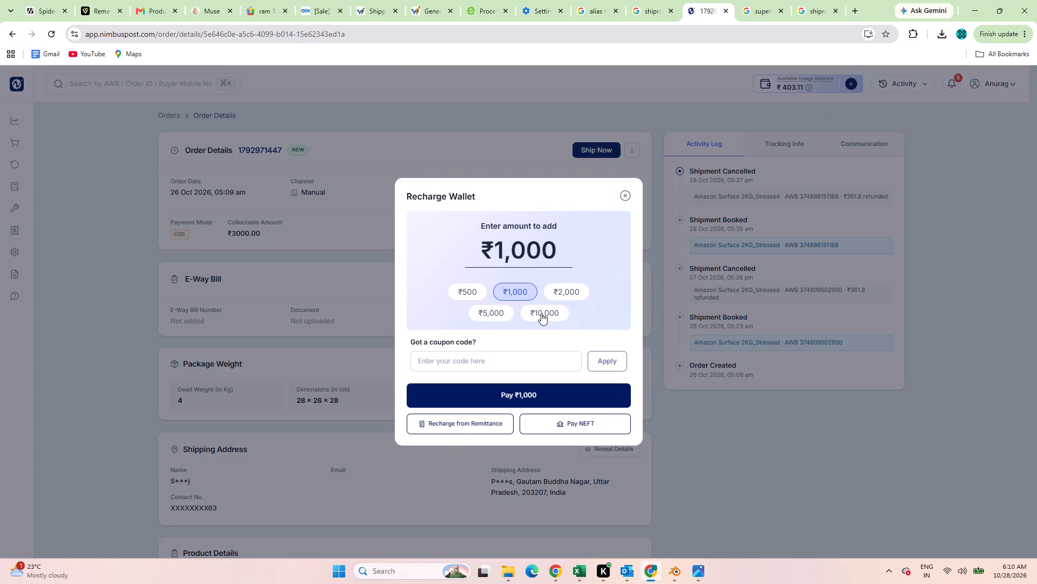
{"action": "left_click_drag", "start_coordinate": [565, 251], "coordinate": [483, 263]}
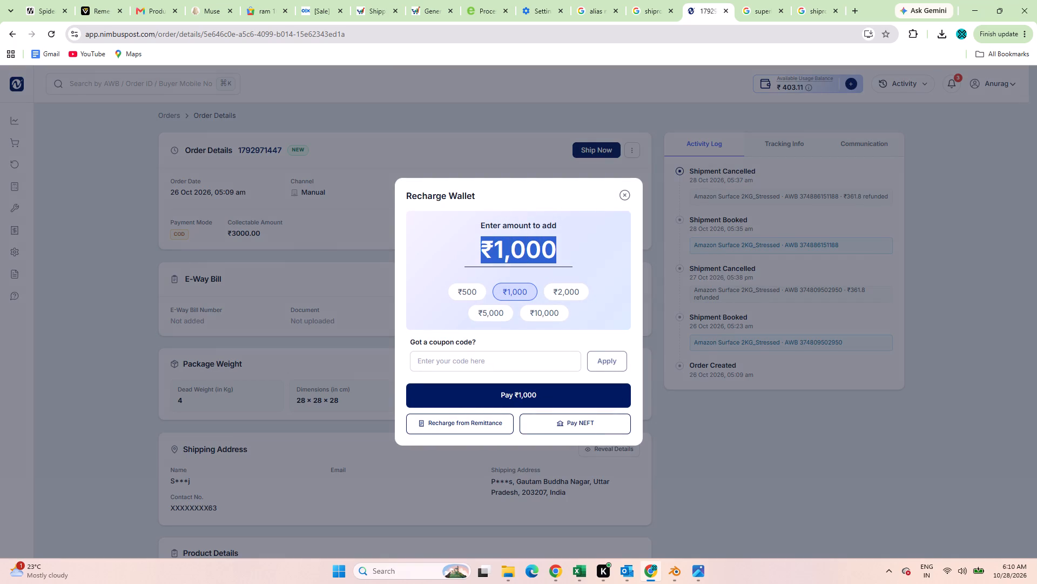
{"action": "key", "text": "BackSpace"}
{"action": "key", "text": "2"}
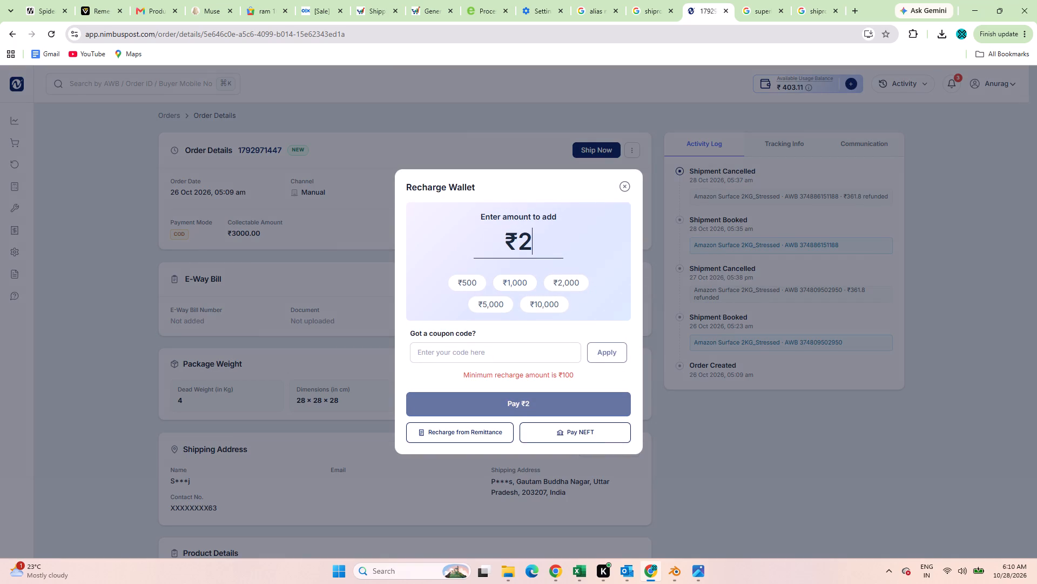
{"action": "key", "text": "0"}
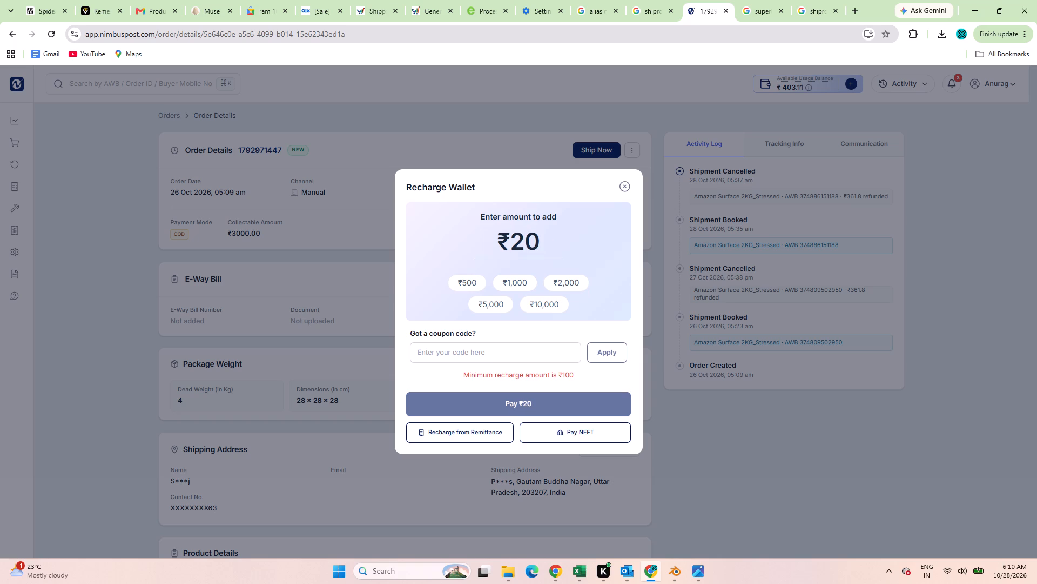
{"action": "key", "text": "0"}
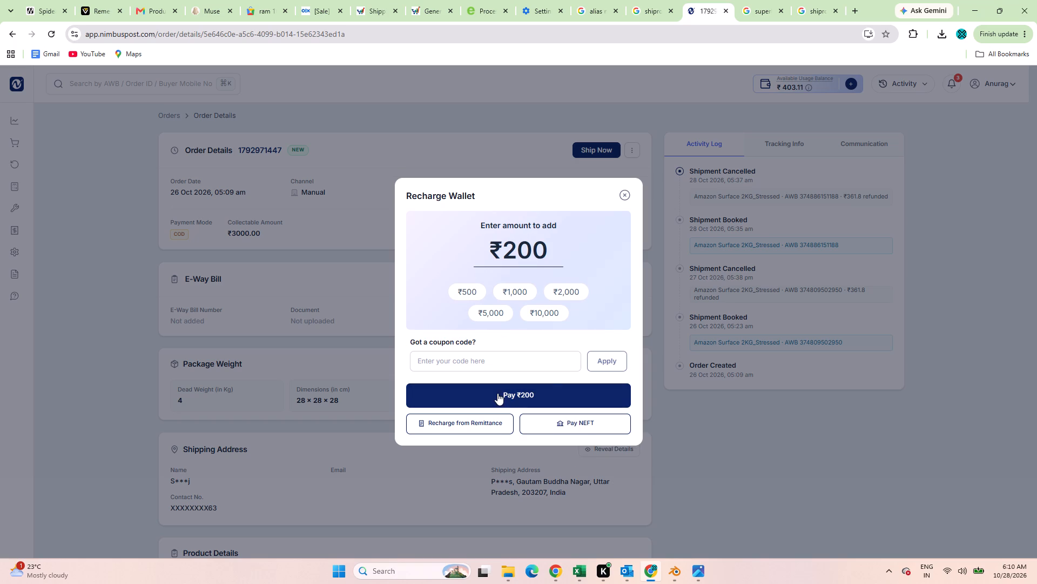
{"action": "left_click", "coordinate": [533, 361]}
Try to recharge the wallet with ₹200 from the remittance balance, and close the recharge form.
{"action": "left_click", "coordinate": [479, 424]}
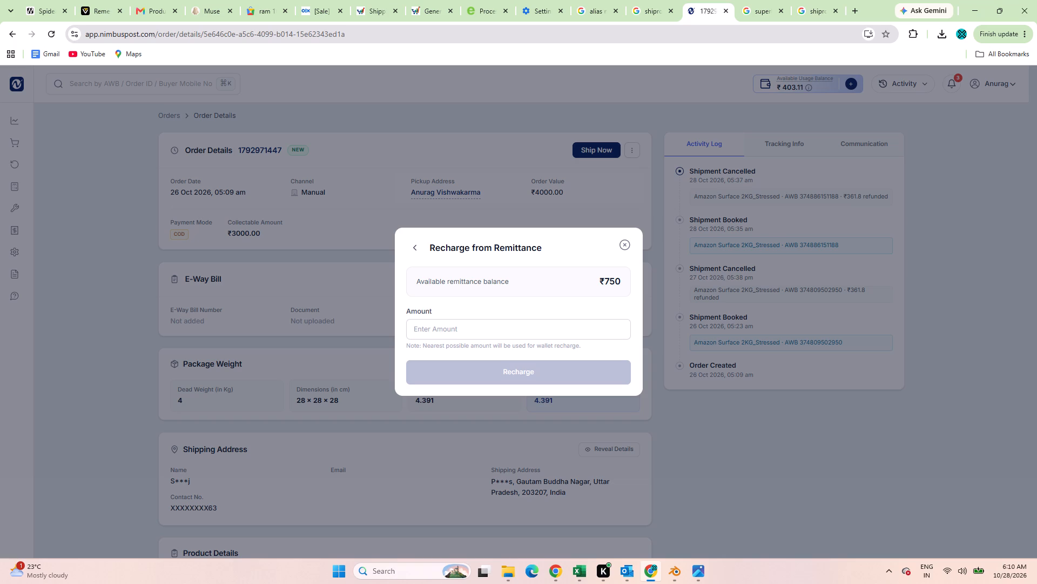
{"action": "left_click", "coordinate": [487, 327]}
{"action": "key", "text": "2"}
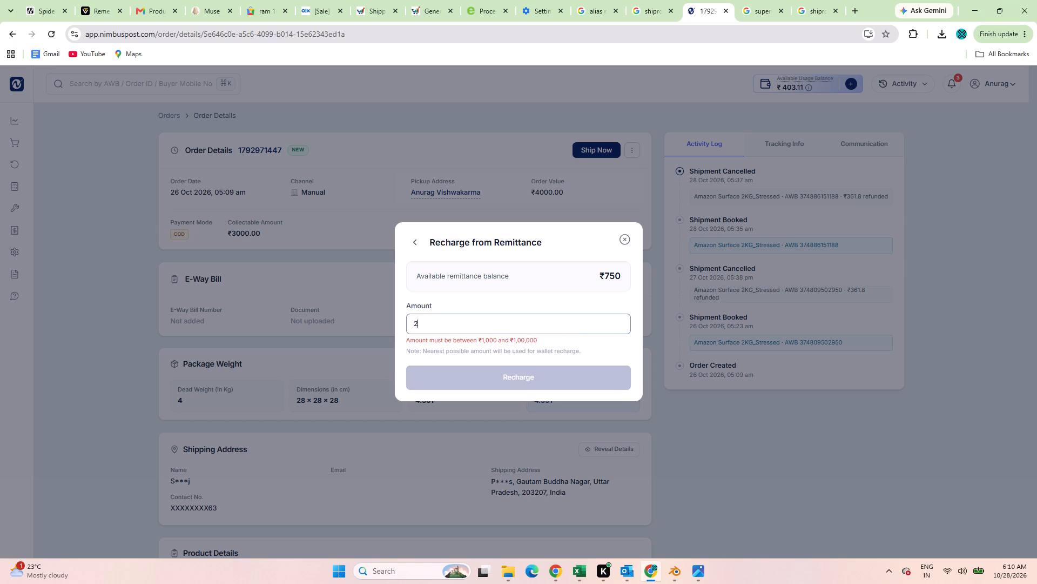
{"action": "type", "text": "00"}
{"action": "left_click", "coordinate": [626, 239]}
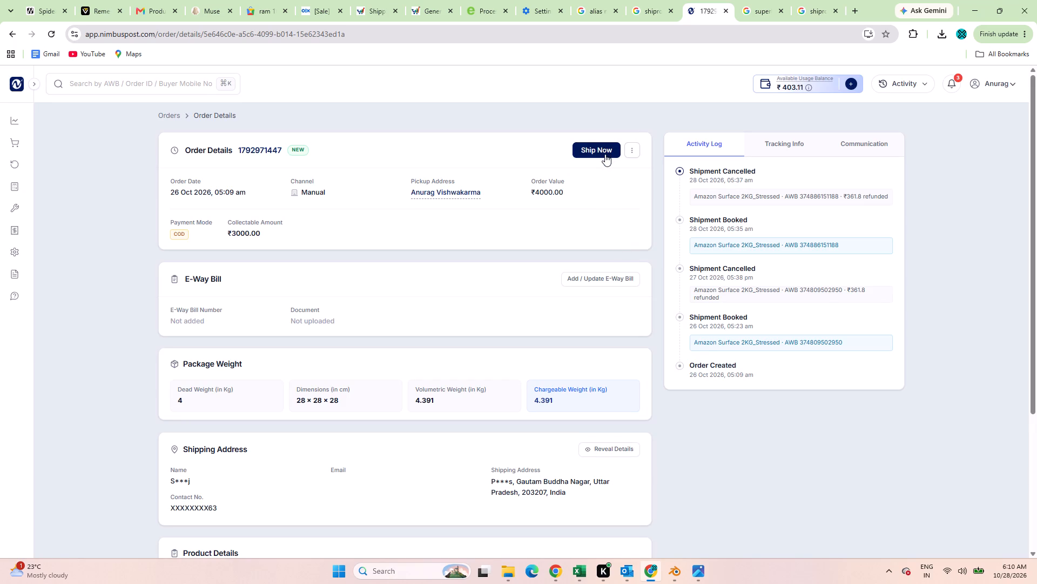
Reopen the wallet recharge, set the amount to ₹200 and proceed to payment.
{"action": "left_click", "coordinate": [850, 84]}
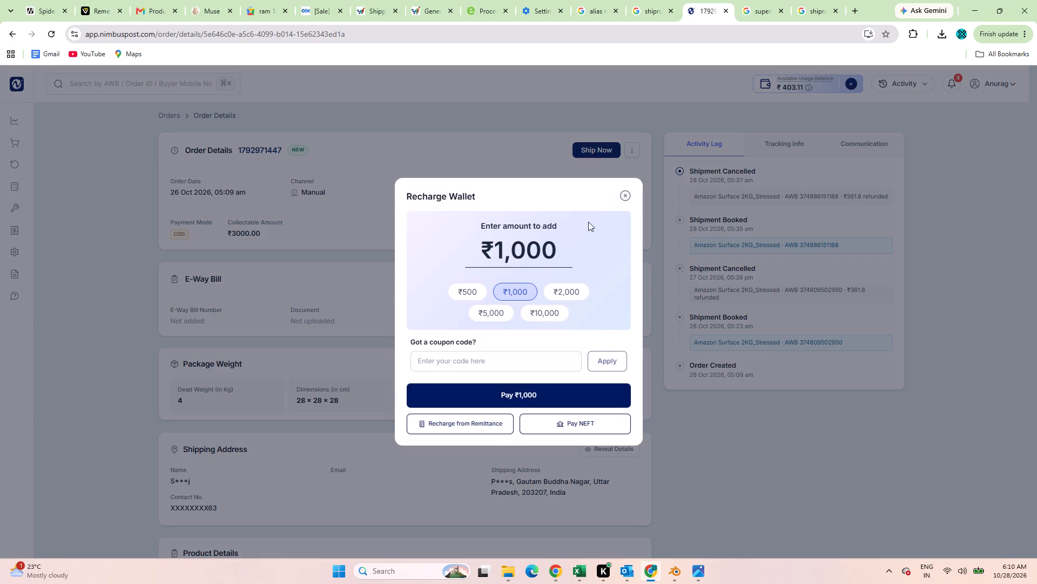
{"action": "left_click_drag", "start_coordinate": [569, 253], "coordinate": [459, 264]}
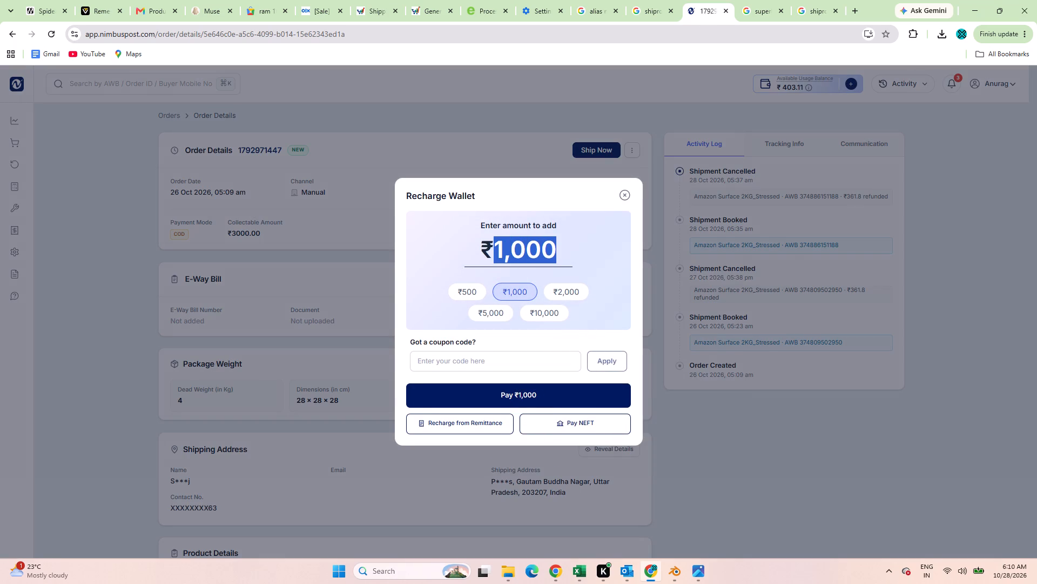
{"action": "key", "text": "BackSpace"}
{"action": "key", "text": "2"}
{"action": "type", "text": "00"}
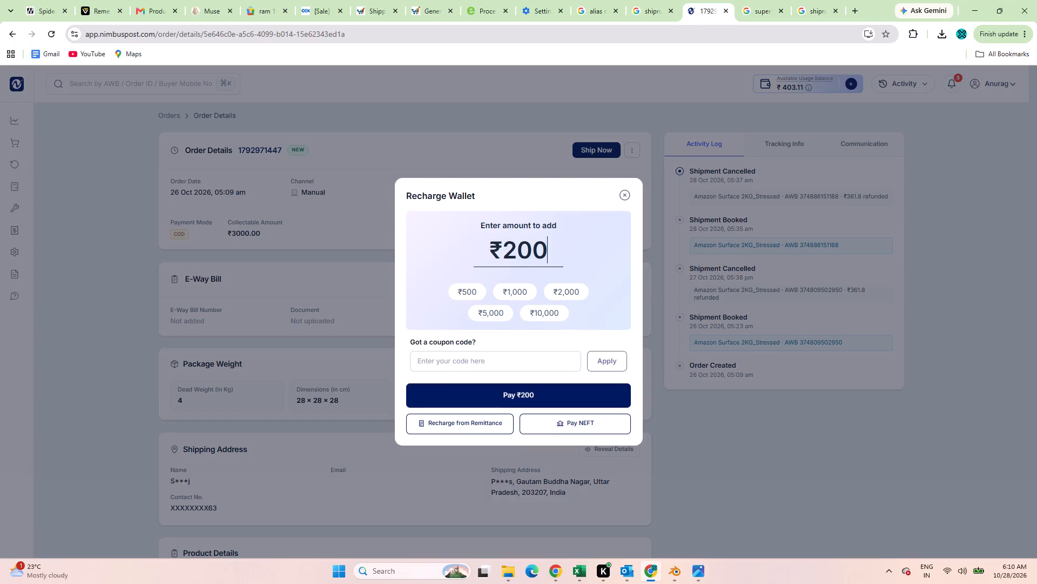
{"action": "left_click", "coordinate": [490, 389]}
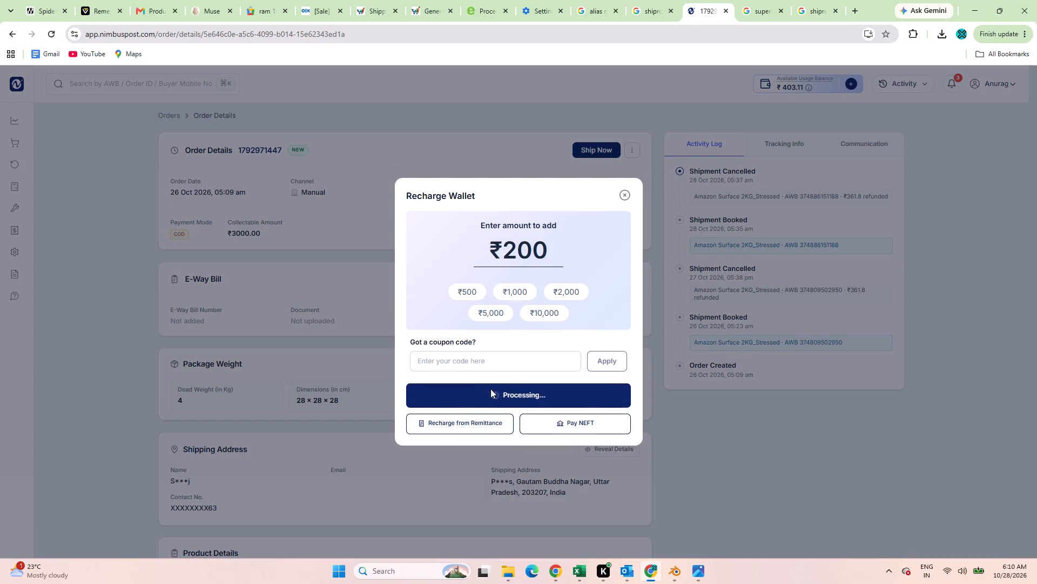
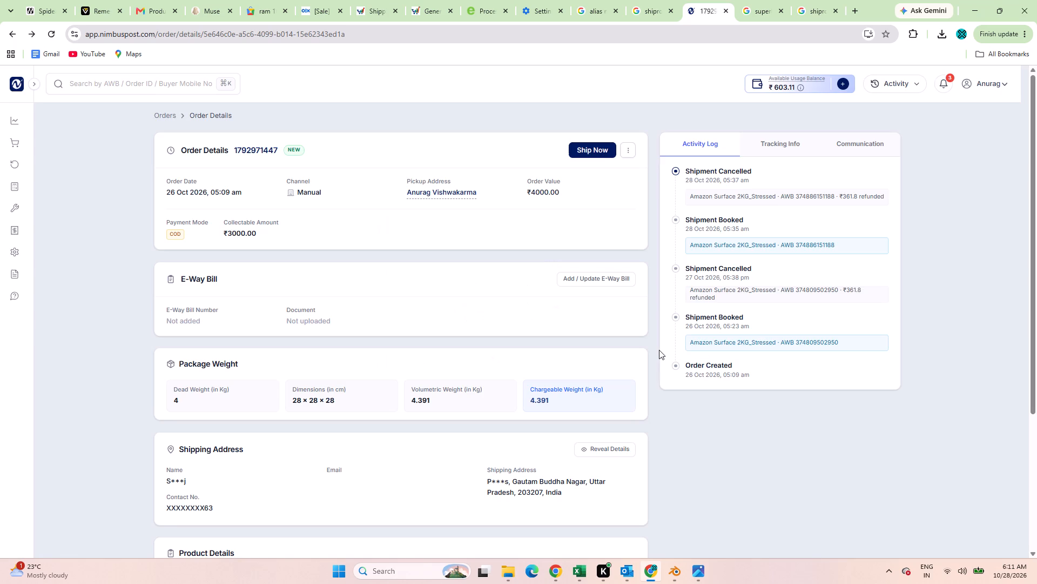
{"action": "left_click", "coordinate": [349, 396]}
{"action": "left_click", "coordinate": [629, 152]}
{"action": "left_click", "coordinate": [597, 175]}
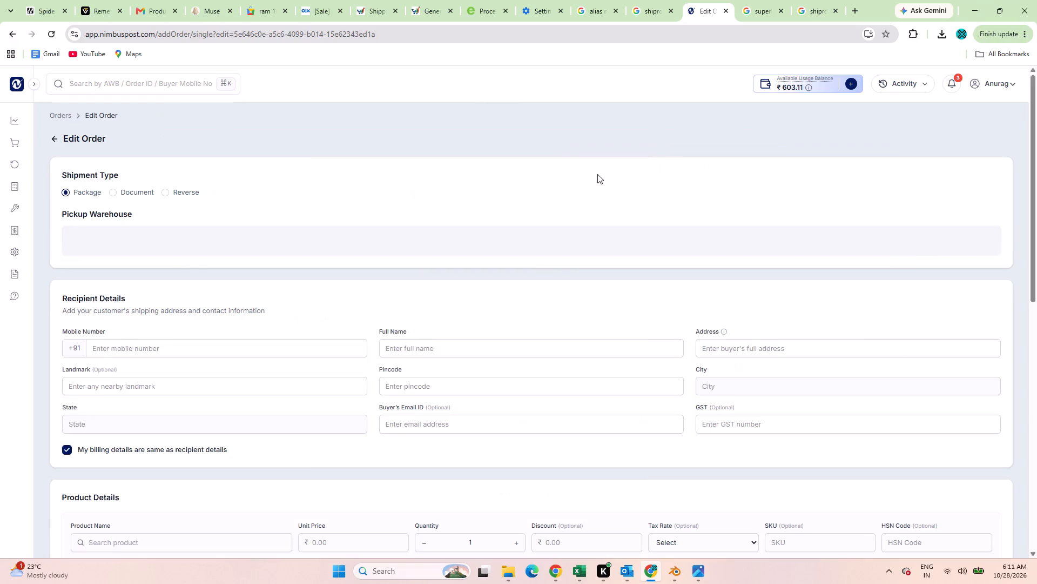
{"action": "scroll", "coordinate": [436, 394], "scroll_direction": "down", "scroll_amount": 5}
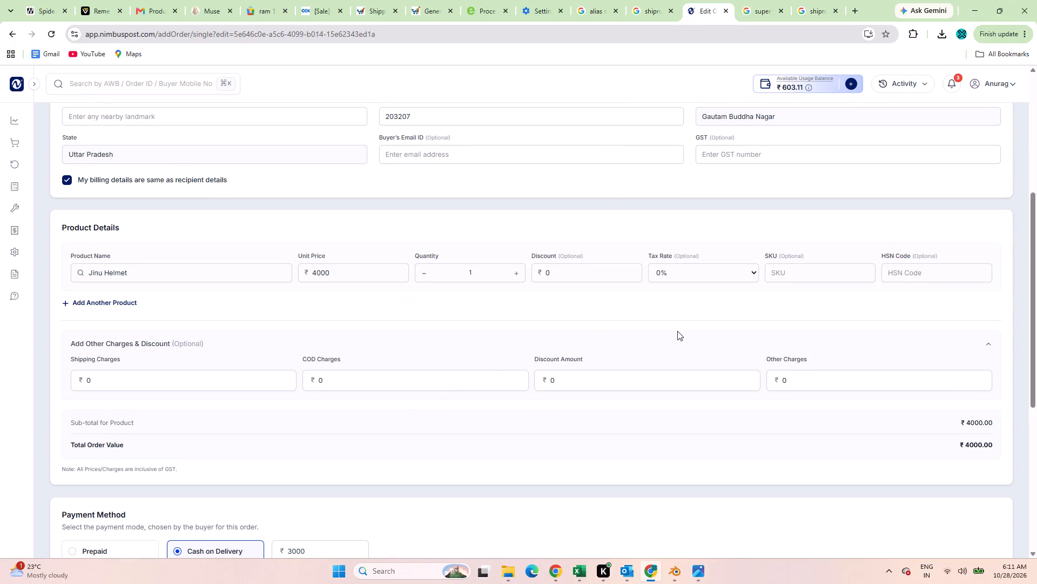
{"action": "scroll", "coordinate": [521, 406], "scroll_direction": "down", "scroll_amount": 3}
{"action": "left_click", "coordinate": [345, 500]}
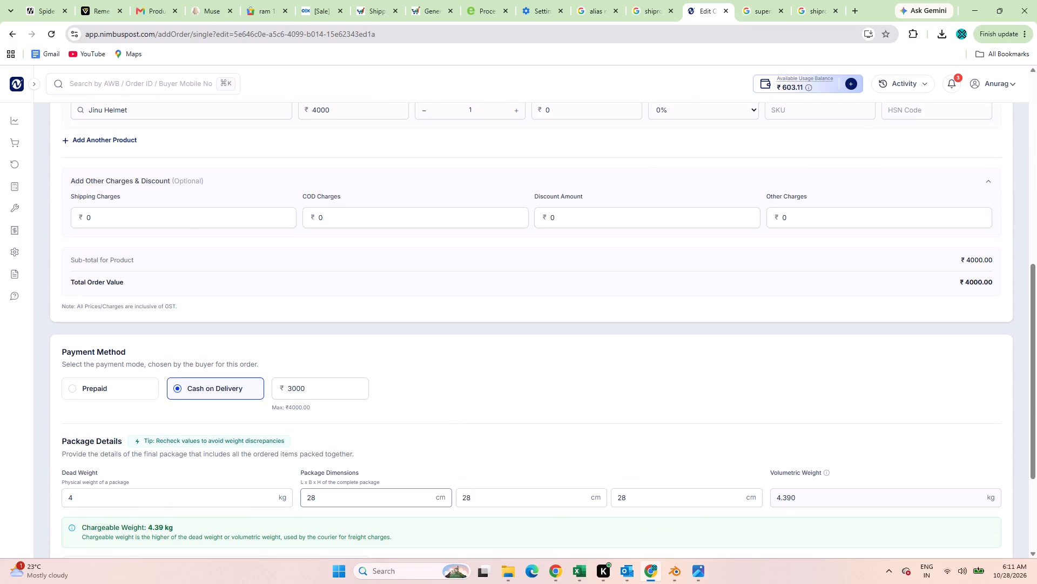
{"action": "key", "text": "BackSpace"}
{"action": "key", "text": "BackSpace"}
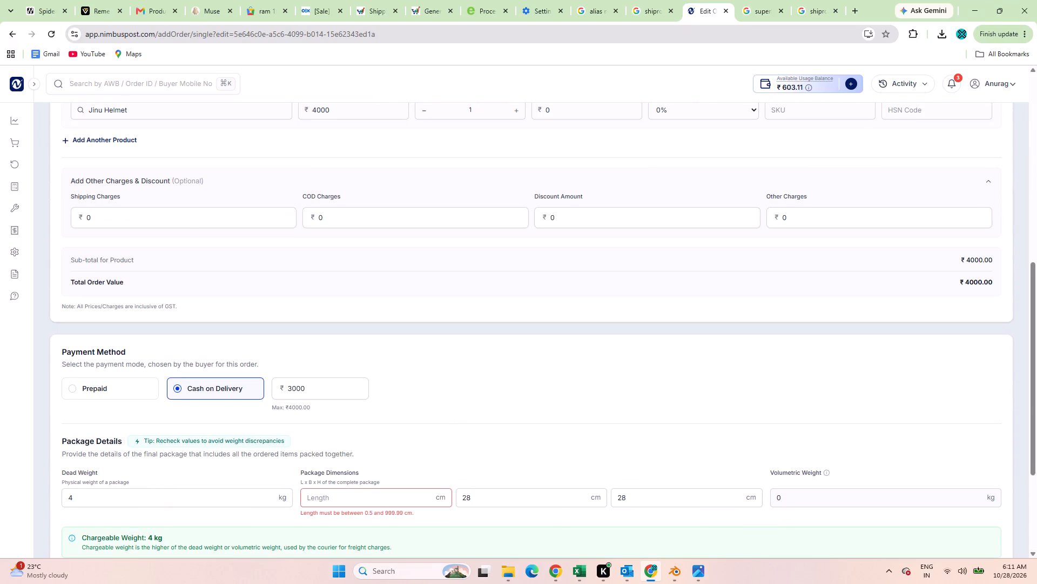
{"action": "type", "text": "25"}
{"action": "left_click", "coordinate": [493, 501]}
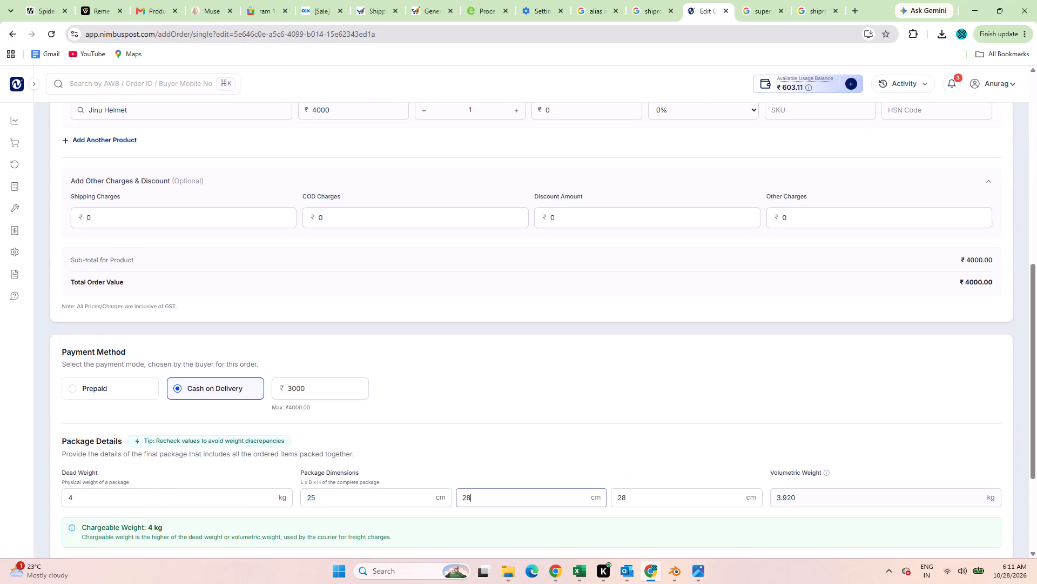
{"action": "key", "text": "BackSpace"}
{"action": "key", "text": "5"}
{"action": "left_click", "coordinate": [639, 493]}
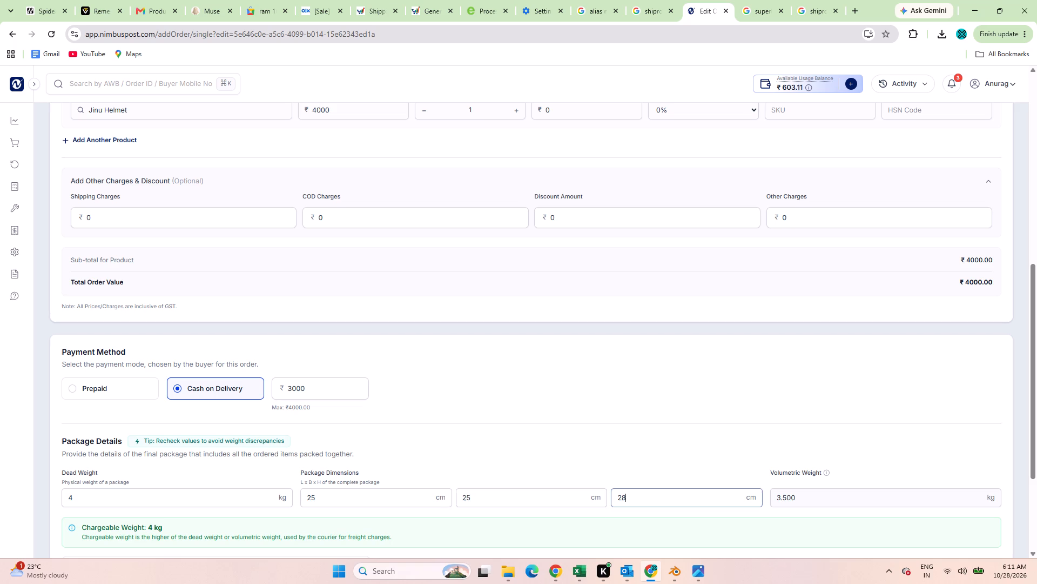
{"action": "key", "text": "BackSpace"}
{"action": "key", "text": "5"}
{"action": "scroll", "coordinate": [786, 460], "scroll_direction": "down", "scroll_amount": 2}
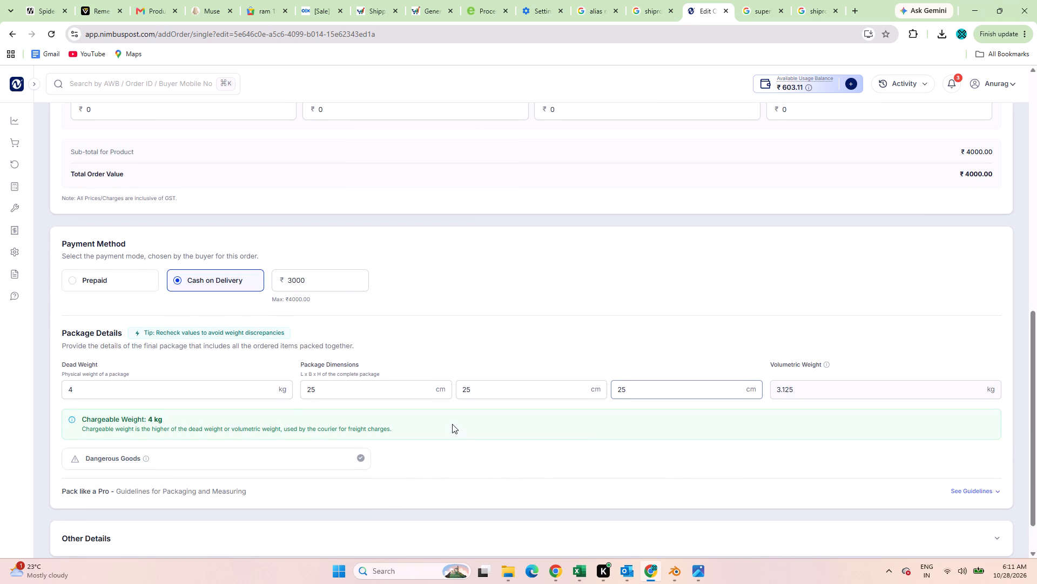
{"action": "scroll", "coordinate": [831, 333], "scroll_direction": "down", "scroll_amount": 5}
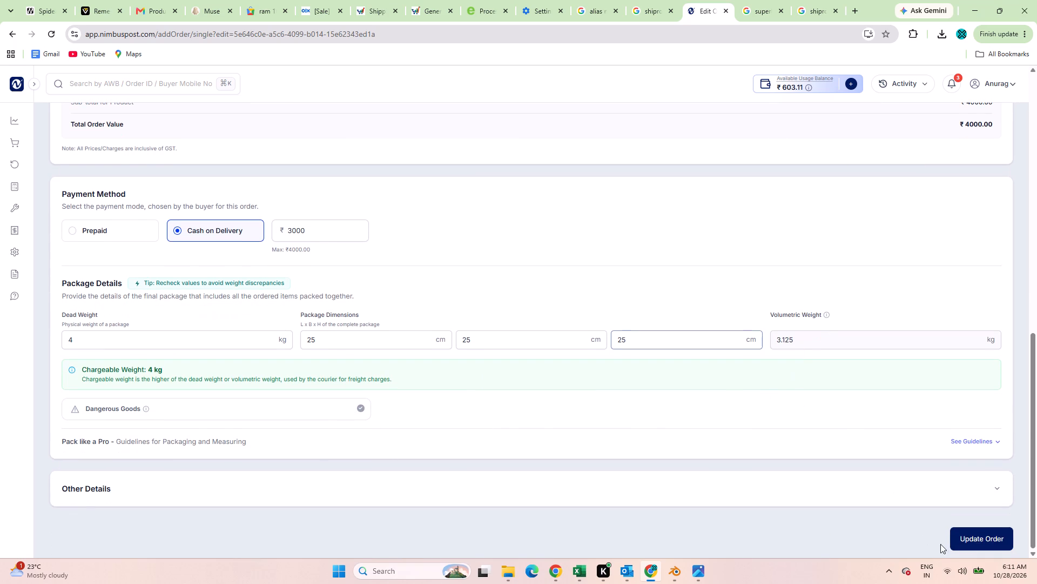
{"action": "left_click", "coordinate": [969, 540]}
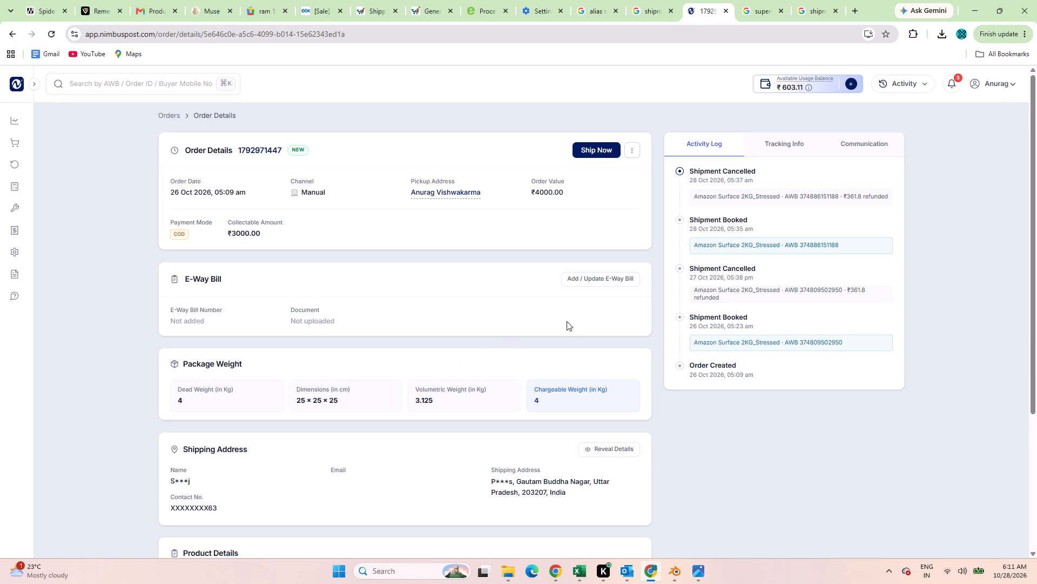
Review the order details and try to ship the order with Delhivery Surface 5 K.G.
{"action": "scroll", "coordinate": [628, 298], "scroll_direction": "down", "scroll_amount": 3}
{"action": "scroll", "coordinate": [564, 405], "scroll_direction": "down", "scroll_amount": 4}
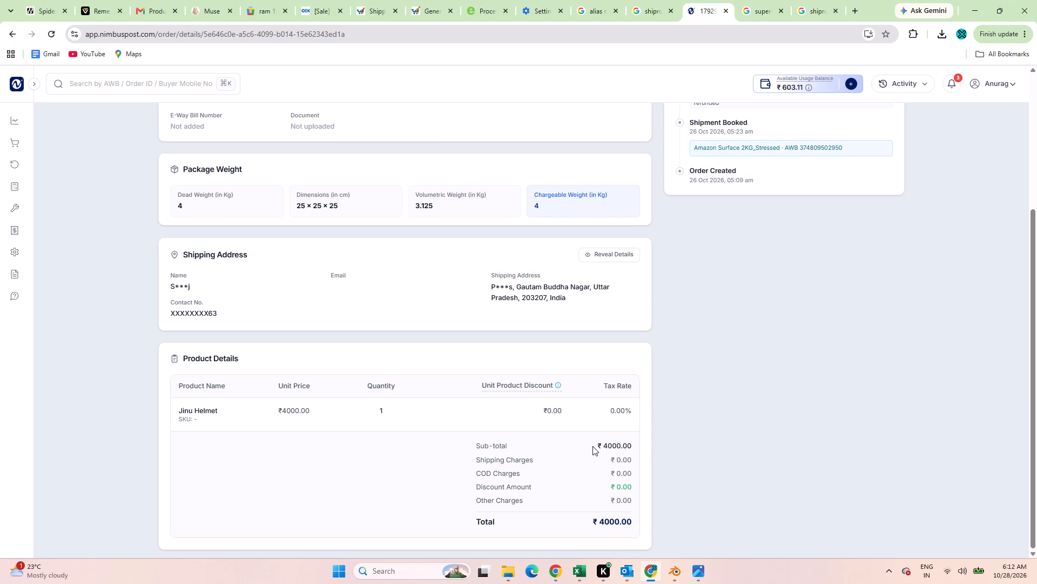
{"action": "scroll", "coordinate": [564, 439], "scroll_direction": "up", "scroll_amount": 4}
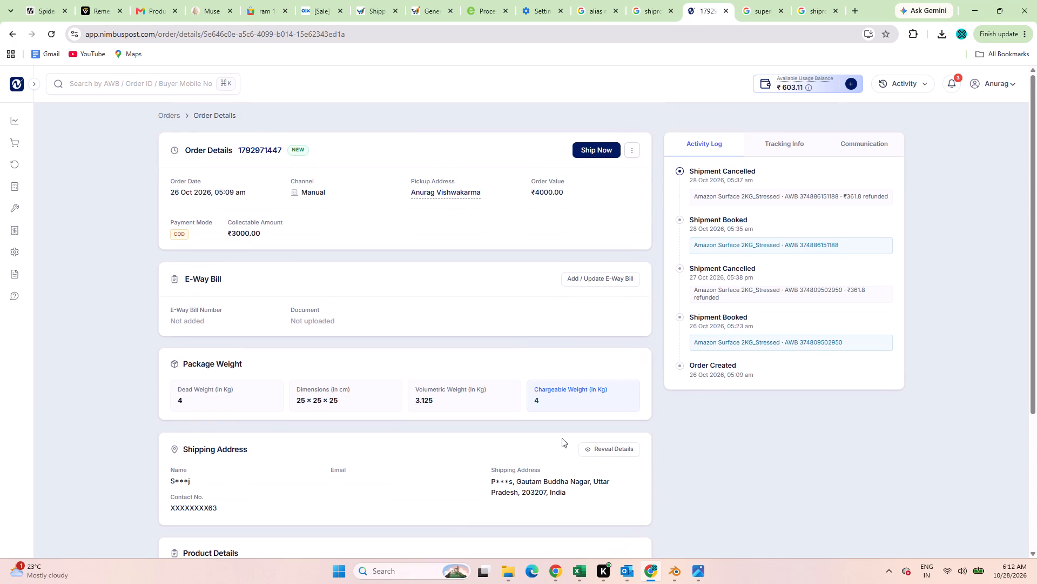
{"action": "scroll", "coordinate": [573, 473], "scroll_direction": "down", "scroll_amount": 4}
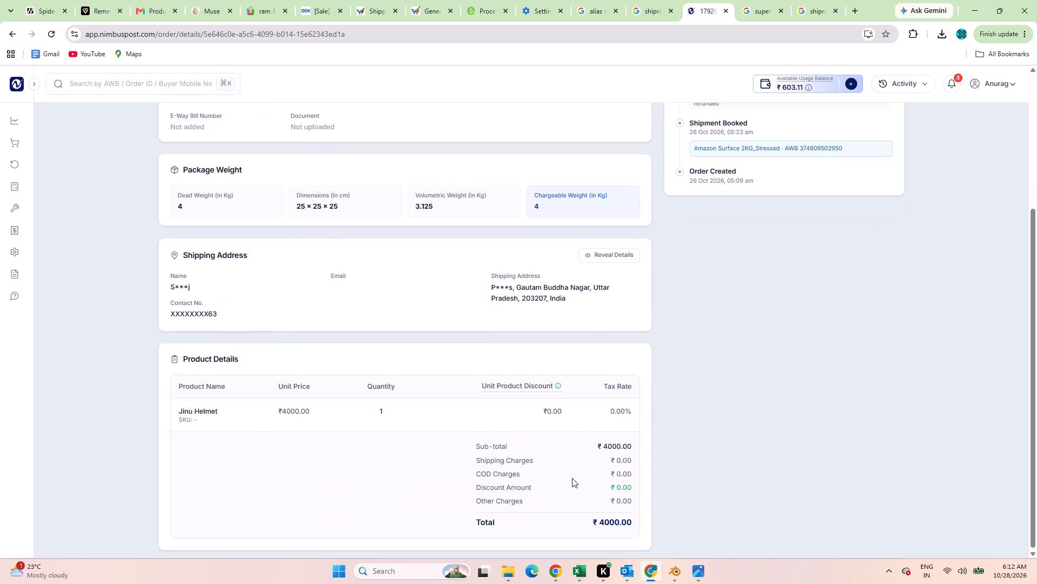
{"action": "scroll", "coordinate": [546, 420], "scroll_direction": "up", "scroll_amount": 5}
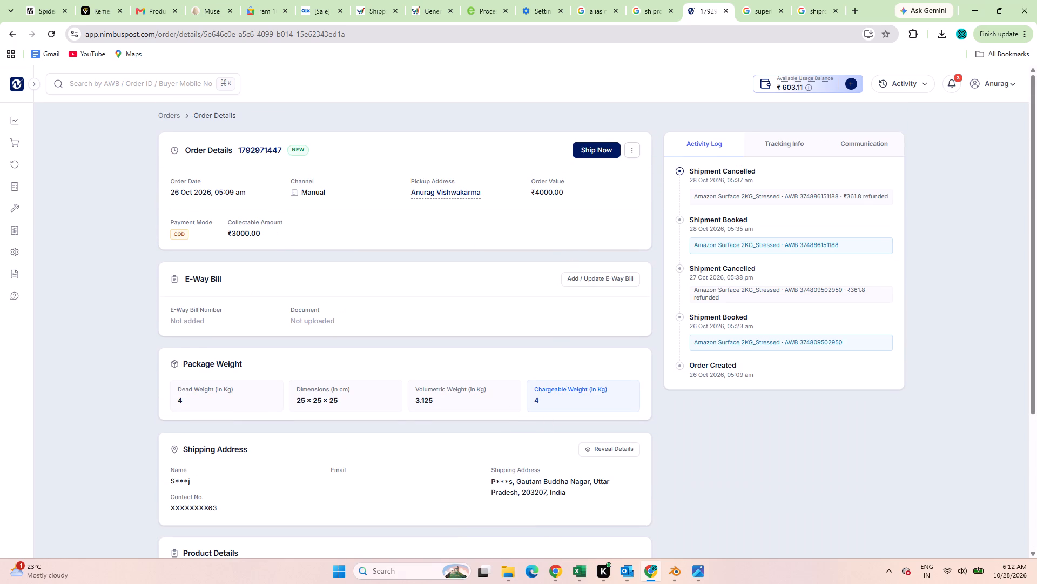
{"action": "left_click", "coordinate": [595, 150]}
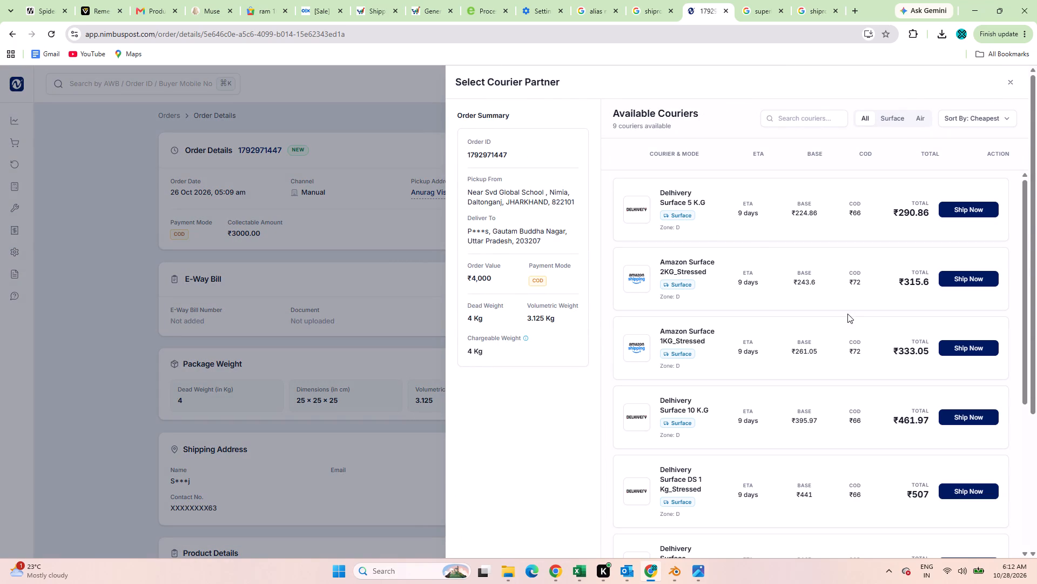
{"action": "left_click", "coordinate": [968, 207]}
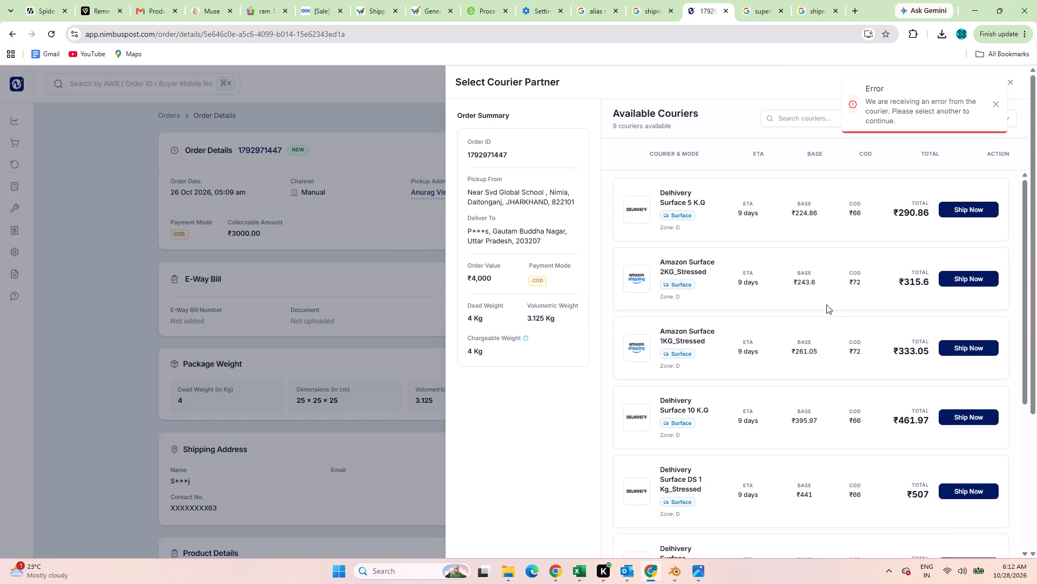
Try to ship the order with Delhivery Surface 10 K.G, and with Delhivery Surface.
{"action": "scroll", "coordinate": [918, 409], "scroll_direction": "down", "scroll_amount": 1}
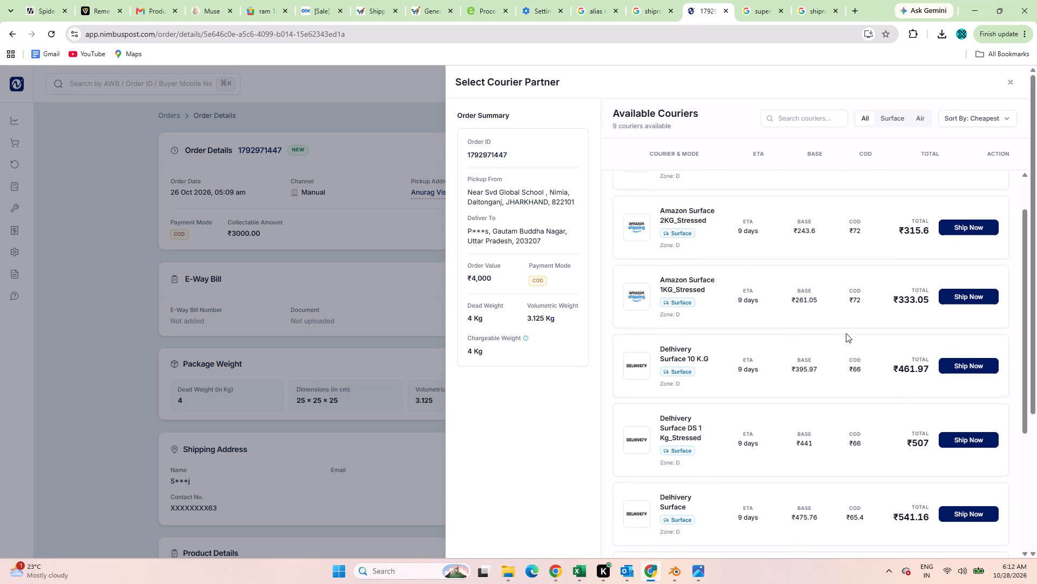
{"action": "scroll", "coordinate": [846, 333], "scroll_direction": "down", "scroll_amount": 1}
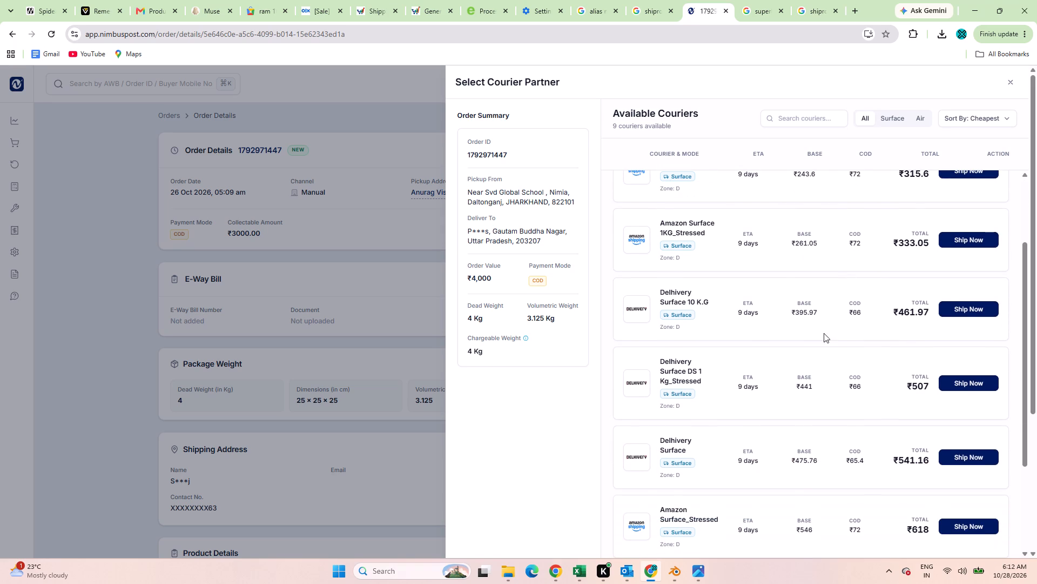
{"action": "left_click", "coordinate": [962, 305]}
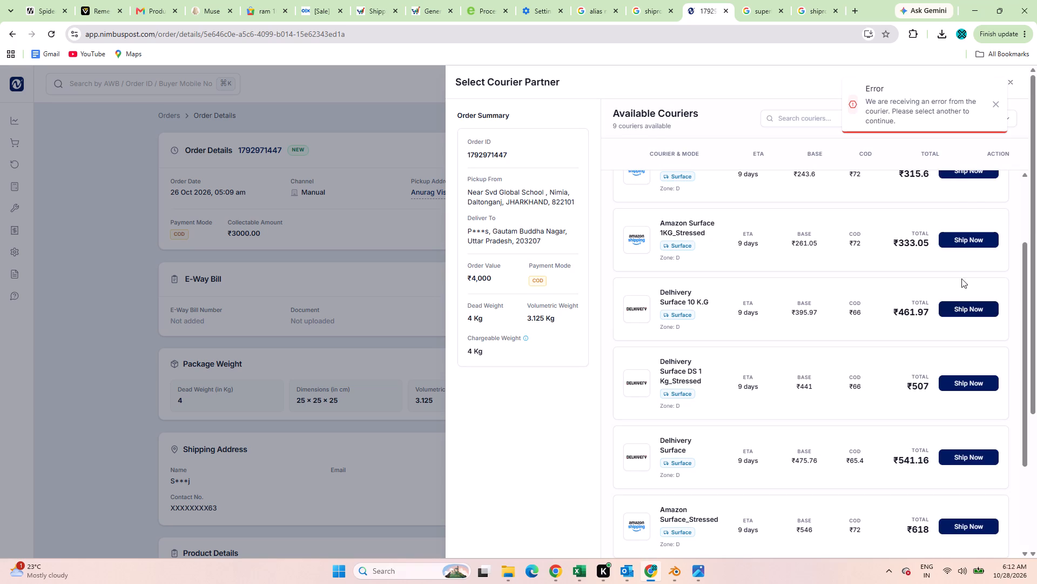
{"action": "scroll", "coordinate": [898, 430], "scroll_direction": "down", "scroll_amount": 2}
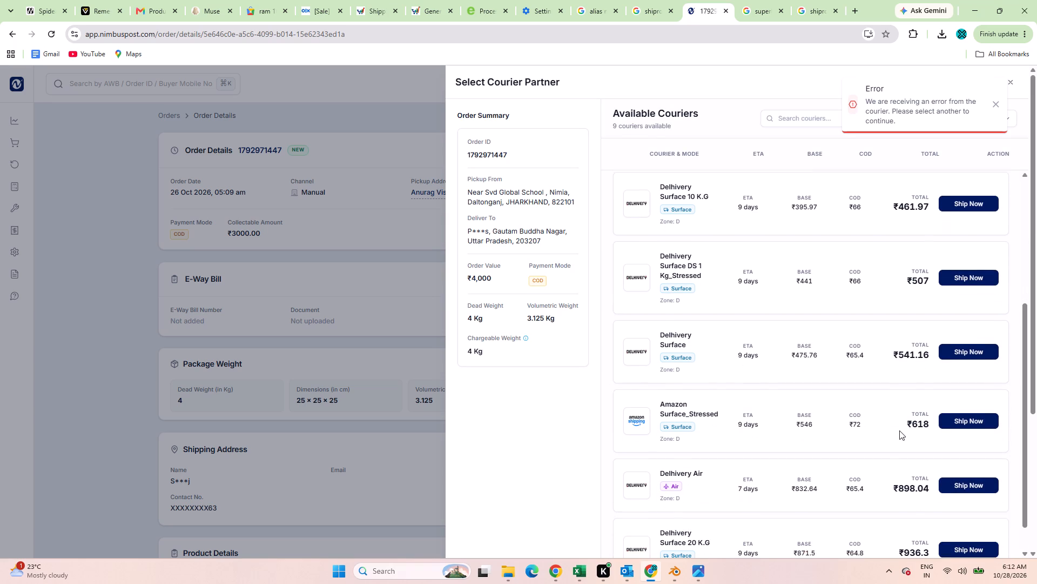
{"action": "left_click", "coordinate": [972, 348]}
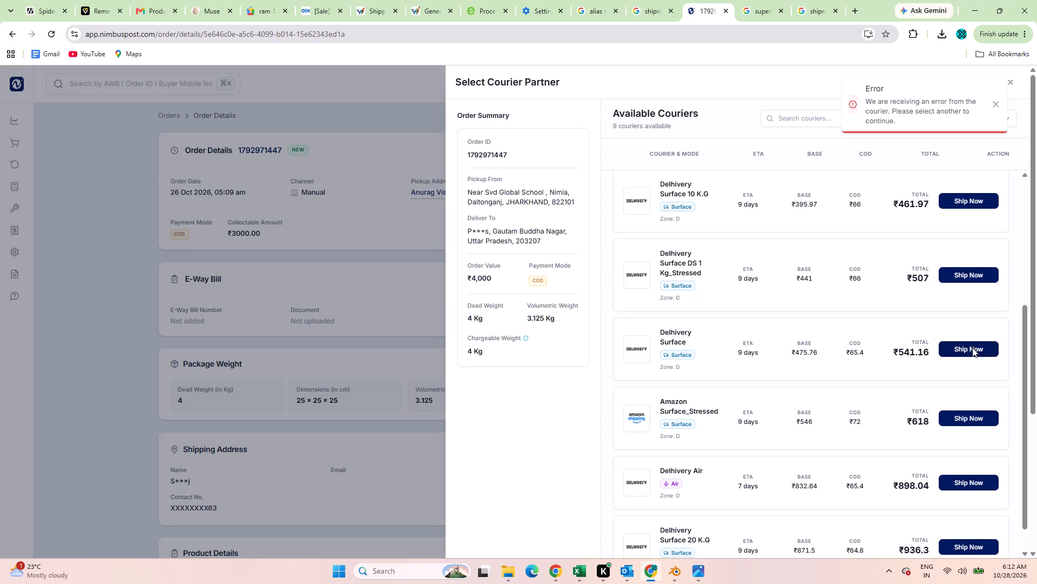
Look through the available couriers and their total charges for the order, and close the courier selection.
{"action": "scroll", "coordinate": [952, 342], "scroll_direction": "down", "scroll_amount": 2}
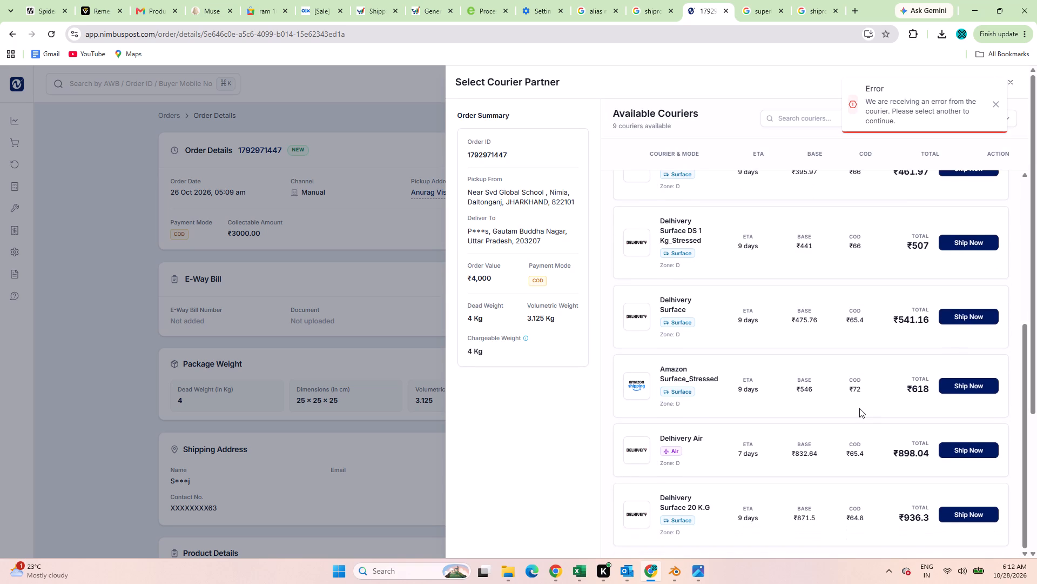
{"action": "scroll", "coordinate": [870, 381], "scroll_direction": "up", "scroll_amount": 7}
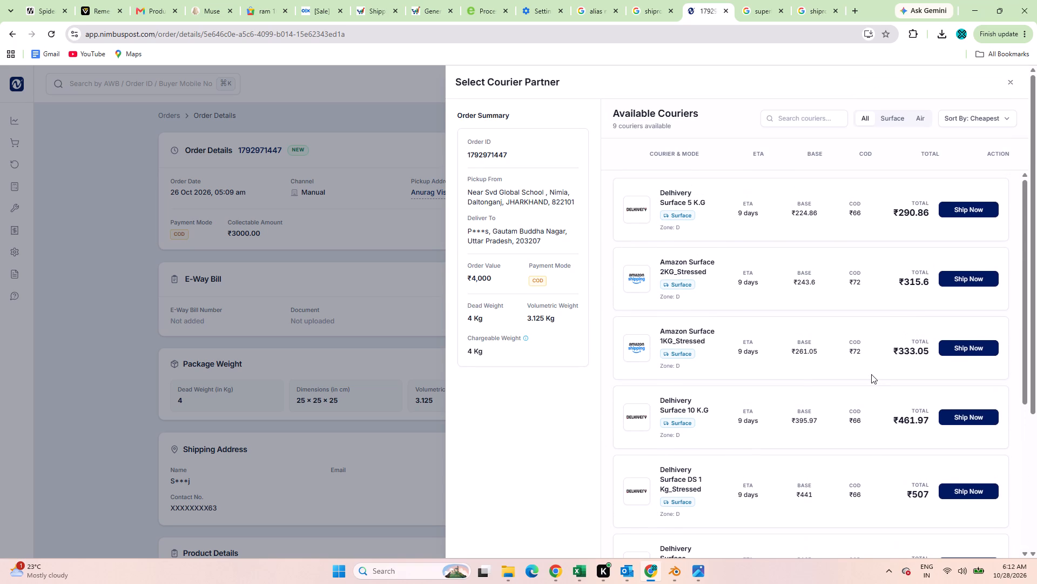
{"action": "scroll", "coordinate": [871, 374], "scroll_direction": "down", "scroll_amount": 5}
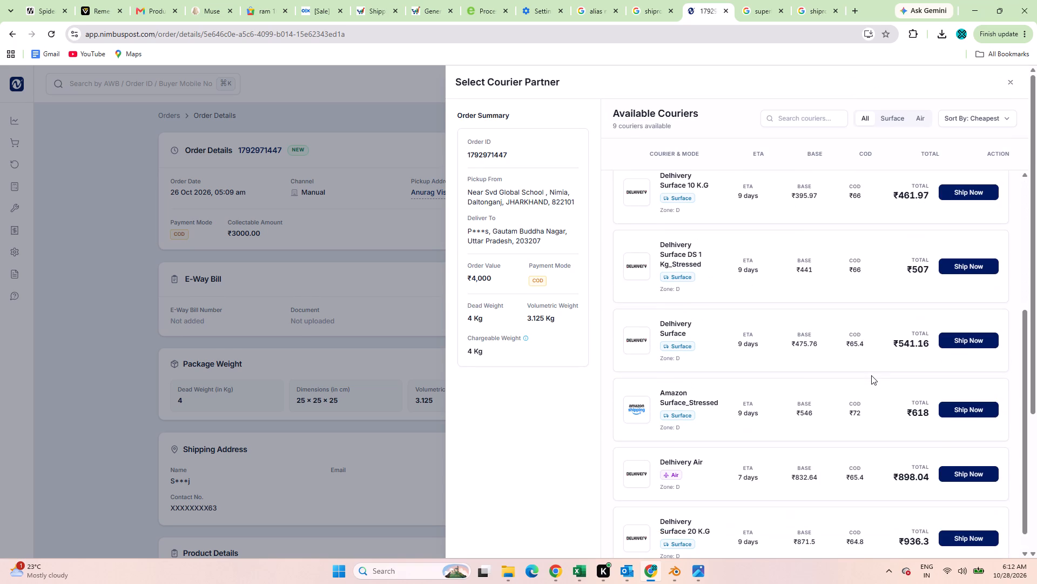
{"action": "scroll", "coordinate": [871, 375], "scroll_direction": "down", "scroll_amount": 1}
{"action": "scroll", "coordinate": [871, 375], "scroll_direction": "up", "scroll_amount": 9}
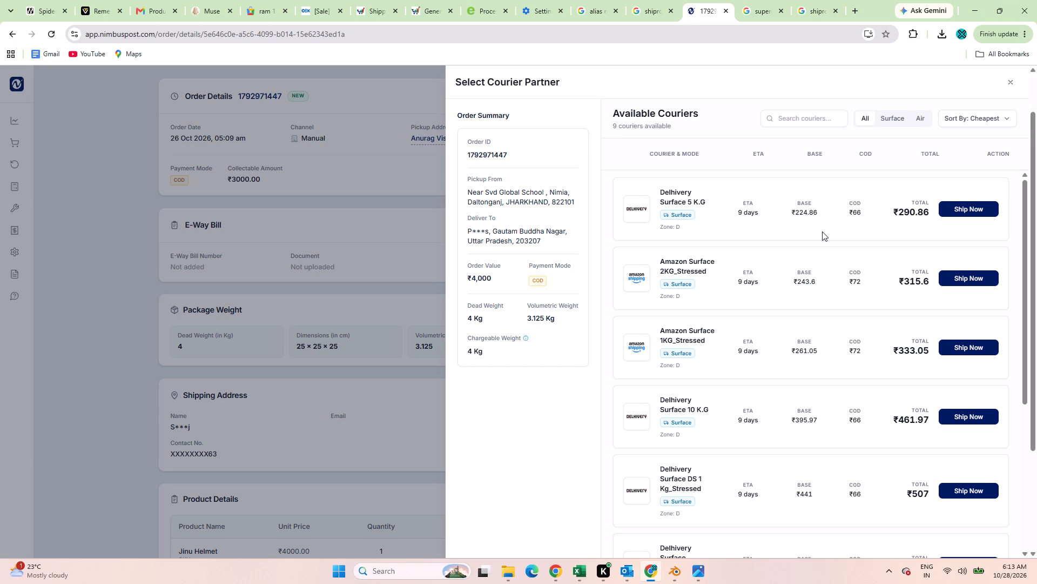
{"action": "left_click", "coordinate": [1012, 83]}
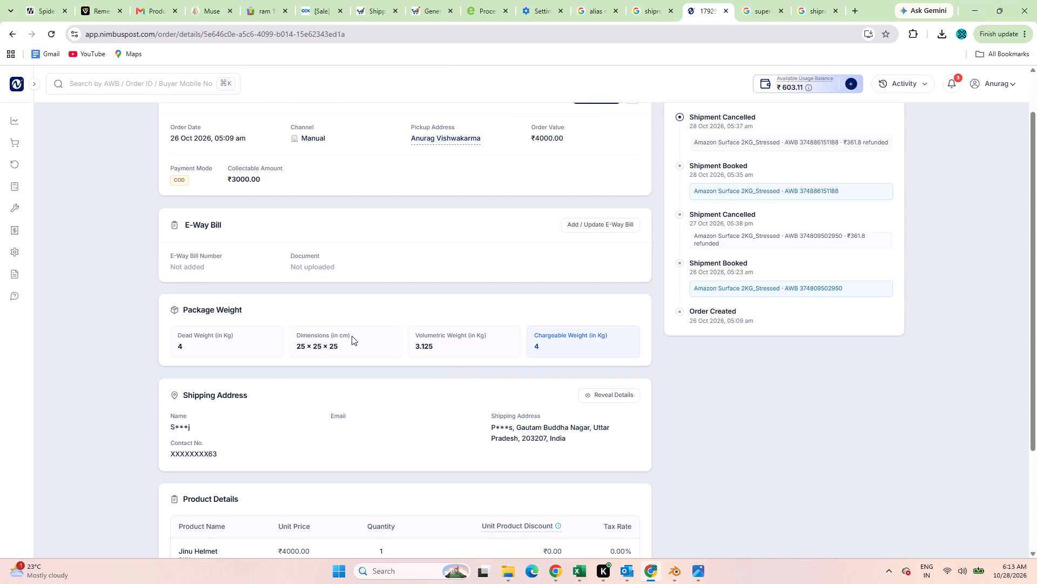
{"action": "scroll", "coordinate": [533, 285], "scroll_direction": "up", "scroll_amount": 4}
{"action": "left_click", "coordinate": [638, 152]}
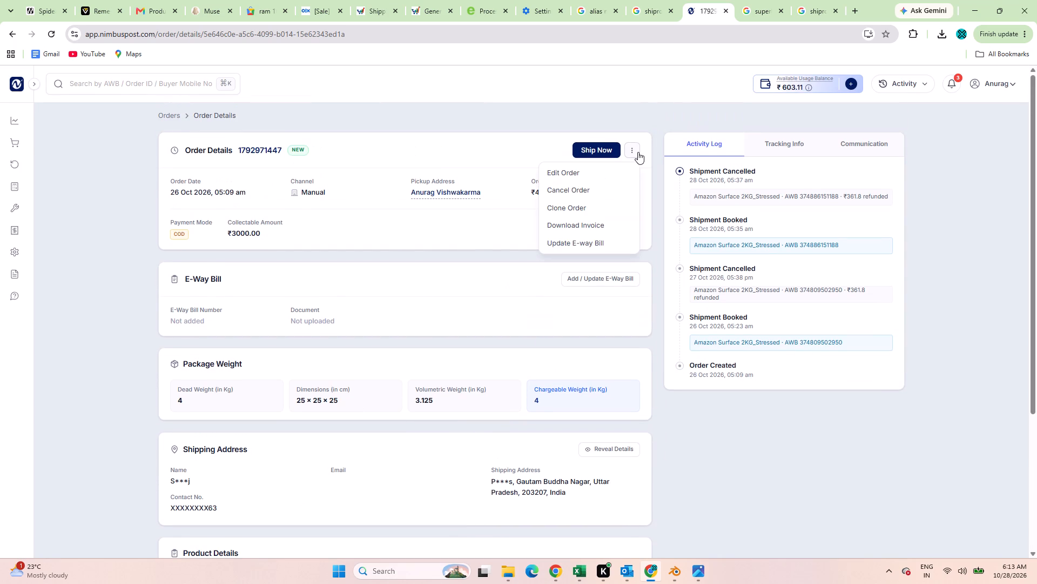
{"action": "left_click", "coordinate": [588, 176]}
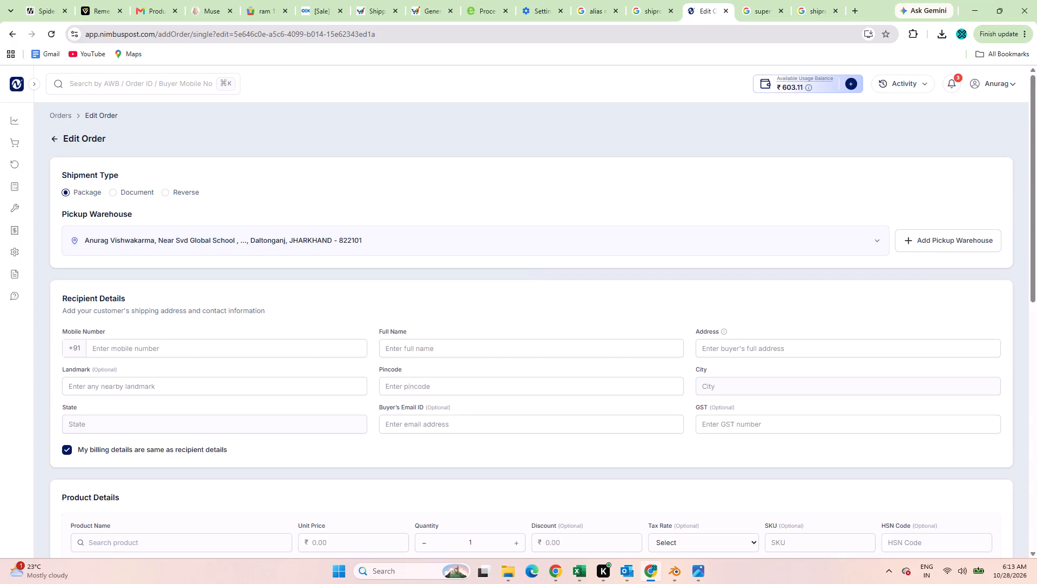
{"action": "scroll", "coordinate": [464, 415], "scroll_direction": "down", "scroll_amount": 4}
{"action": "scroll", "coordinate": [437, 367], "scroll_direction": "down", "scroll_amount": 3}
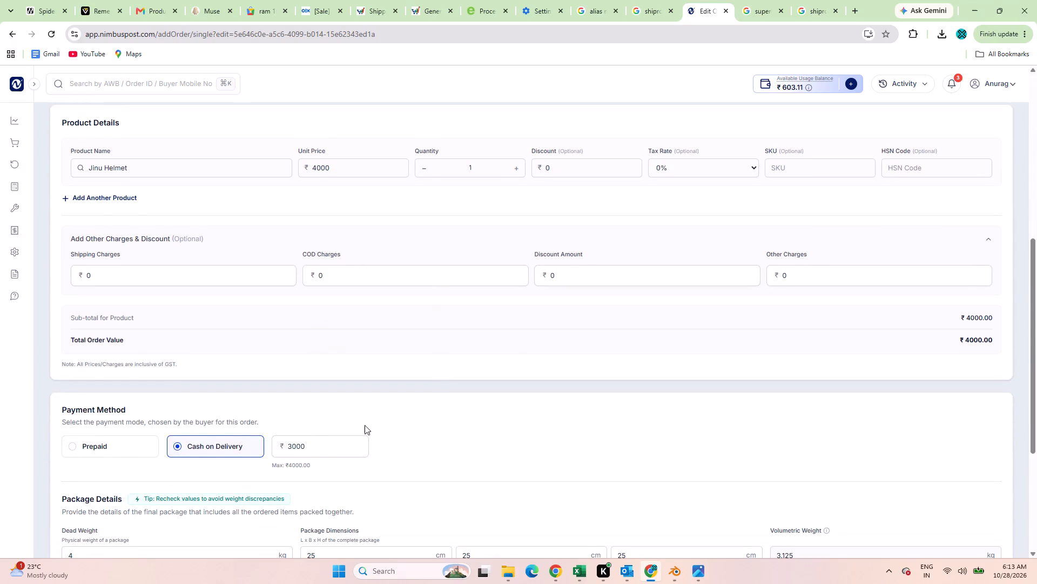
{"action": "scroll", "coordinate": [374, 423], "scroll_direction": "down", "scroll_amount": 4}
{"action": "left_click_drag", "start_coordinate": [339, 341], "coordinate": [305, 343]}
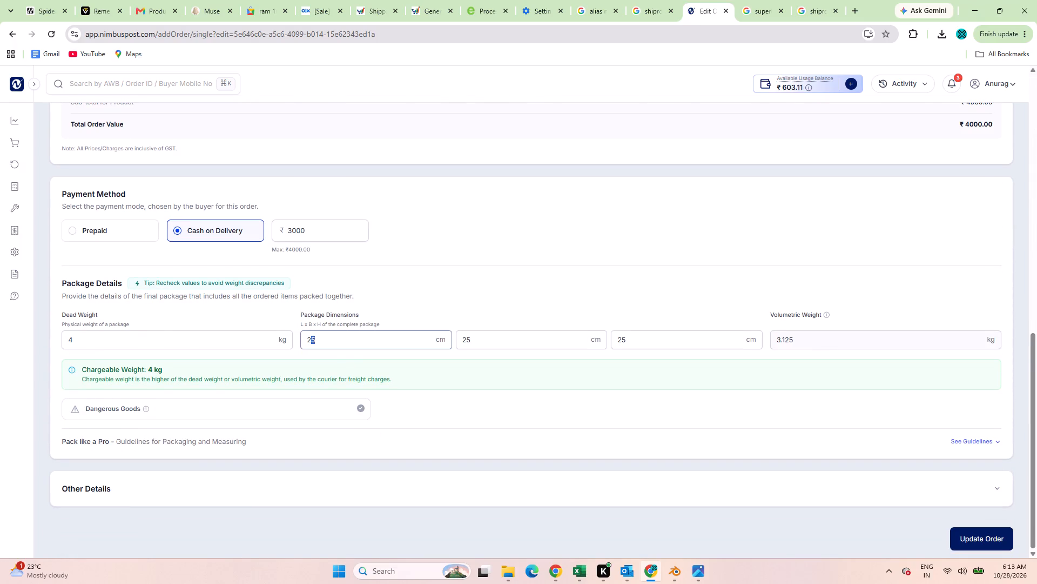
{"action": "key", "text": "2"}
{"action": "key", "text": "0"}
{"action": "left_click_drag", "start_coordinate": [492, 337], "coordinate": [426, 350]}
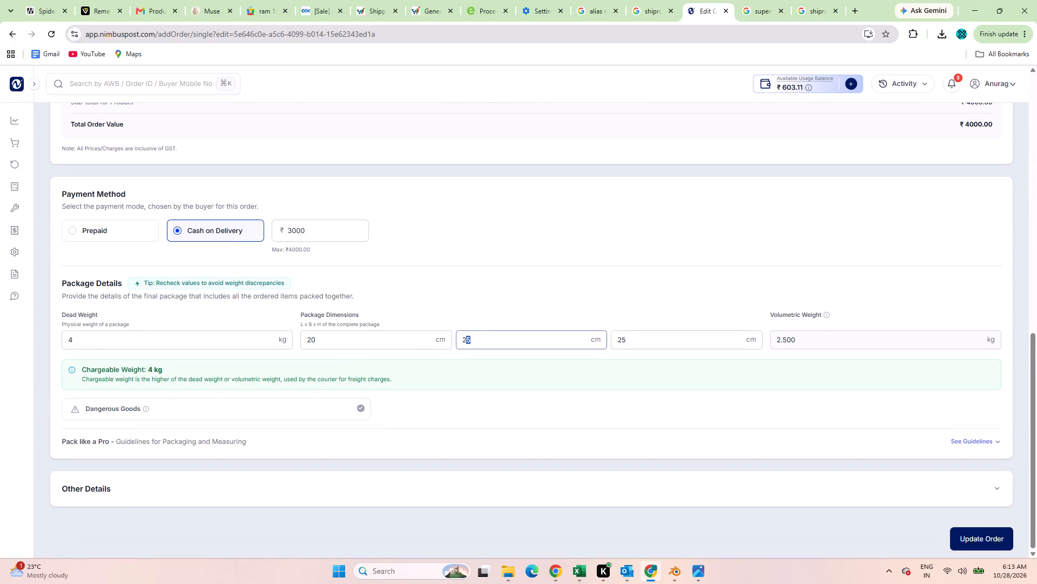
{"action": "key", "text": "2"}
{"action": "key", "text": "0"}
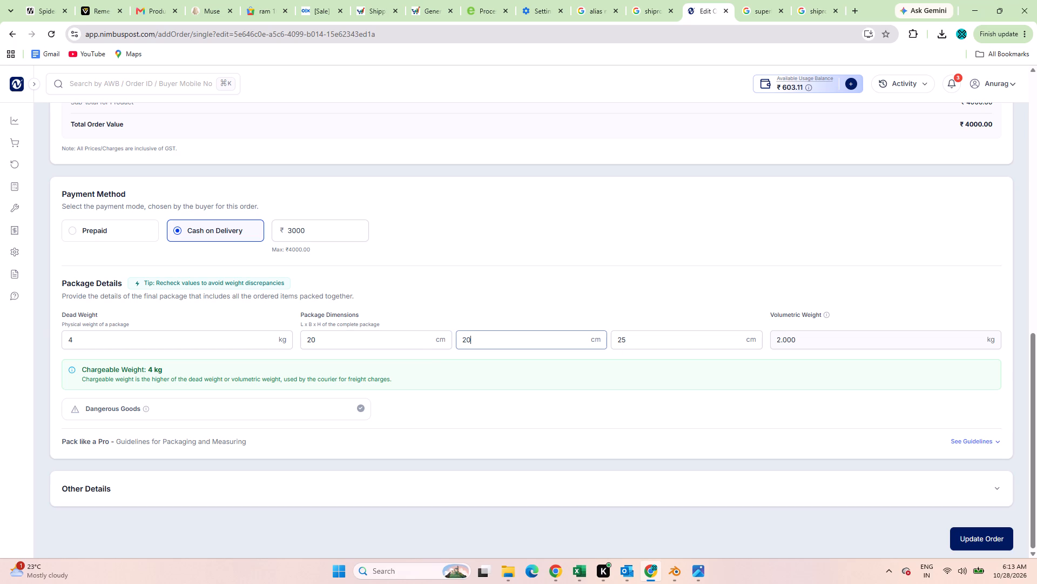
{"action": "left_click", "coordinate": [701, 340]}
{"action": "left_click_drag", "start_coordinate": [679, 340], "coordinate": [641, 342]}
{"action": "key", "text": "BackSpace"}
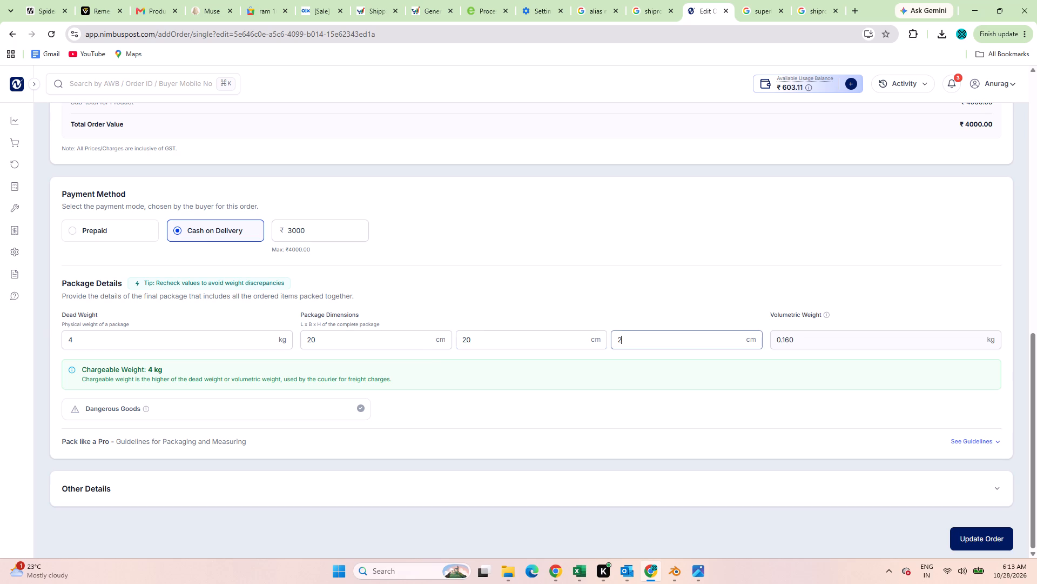
{"action": "key", "text": "0"}
{"action": "left_click", "coordinate": [969, 543]}
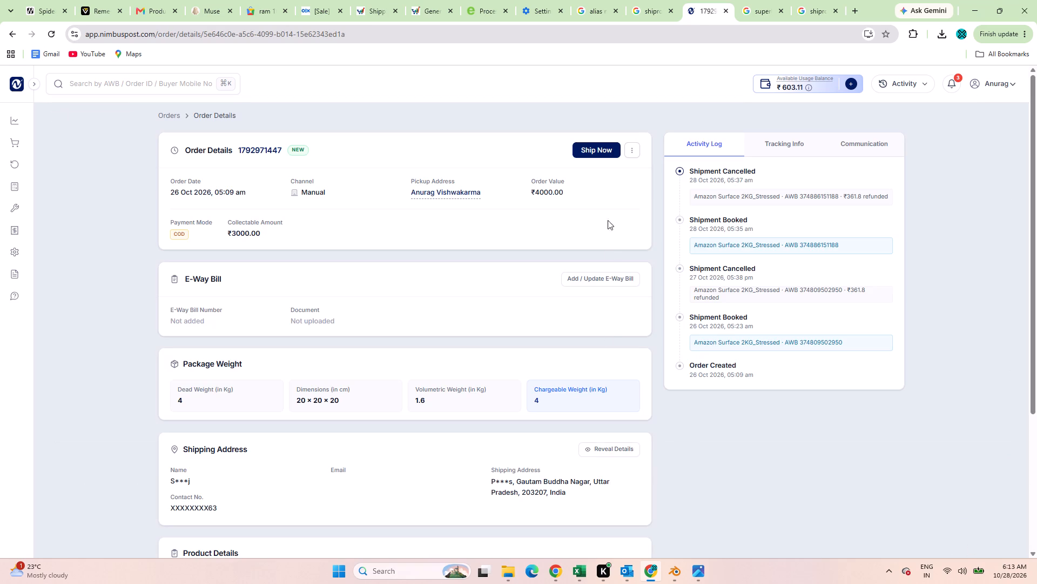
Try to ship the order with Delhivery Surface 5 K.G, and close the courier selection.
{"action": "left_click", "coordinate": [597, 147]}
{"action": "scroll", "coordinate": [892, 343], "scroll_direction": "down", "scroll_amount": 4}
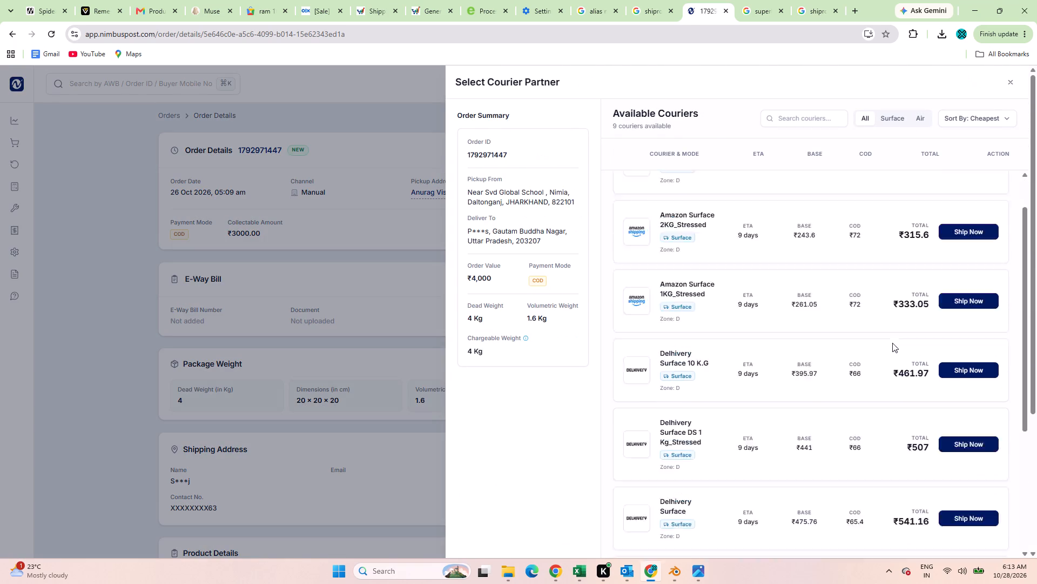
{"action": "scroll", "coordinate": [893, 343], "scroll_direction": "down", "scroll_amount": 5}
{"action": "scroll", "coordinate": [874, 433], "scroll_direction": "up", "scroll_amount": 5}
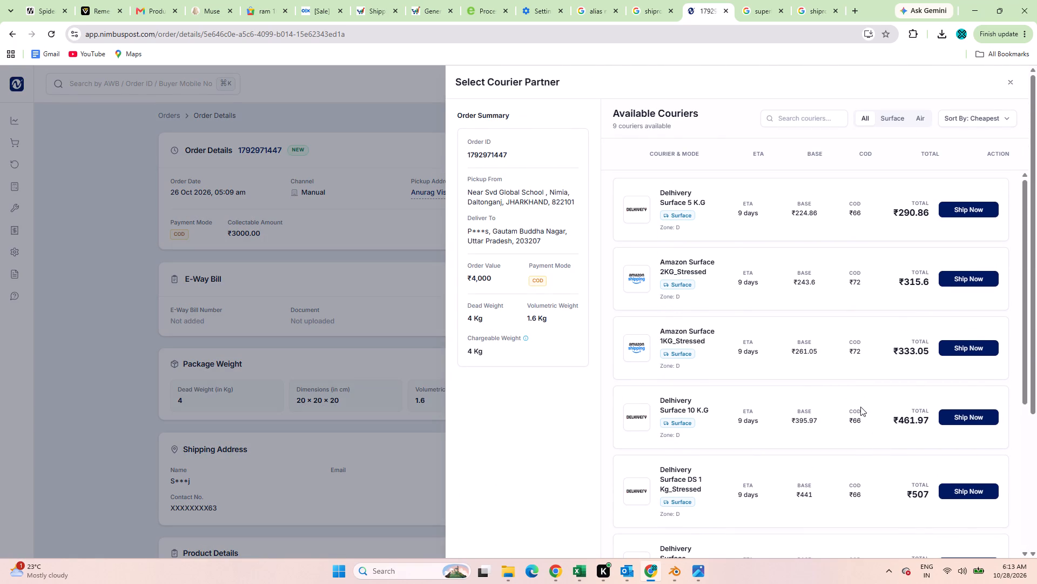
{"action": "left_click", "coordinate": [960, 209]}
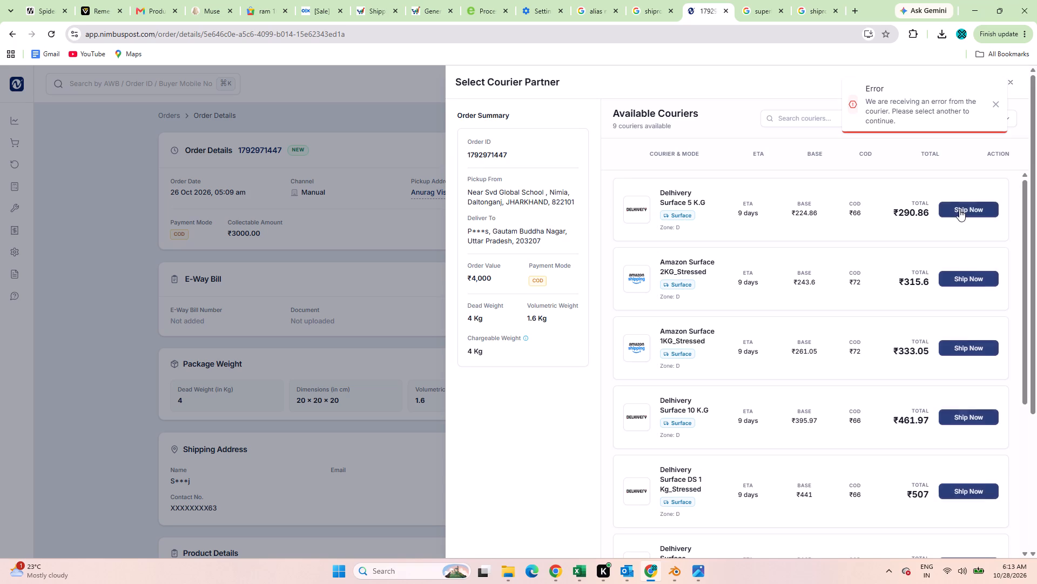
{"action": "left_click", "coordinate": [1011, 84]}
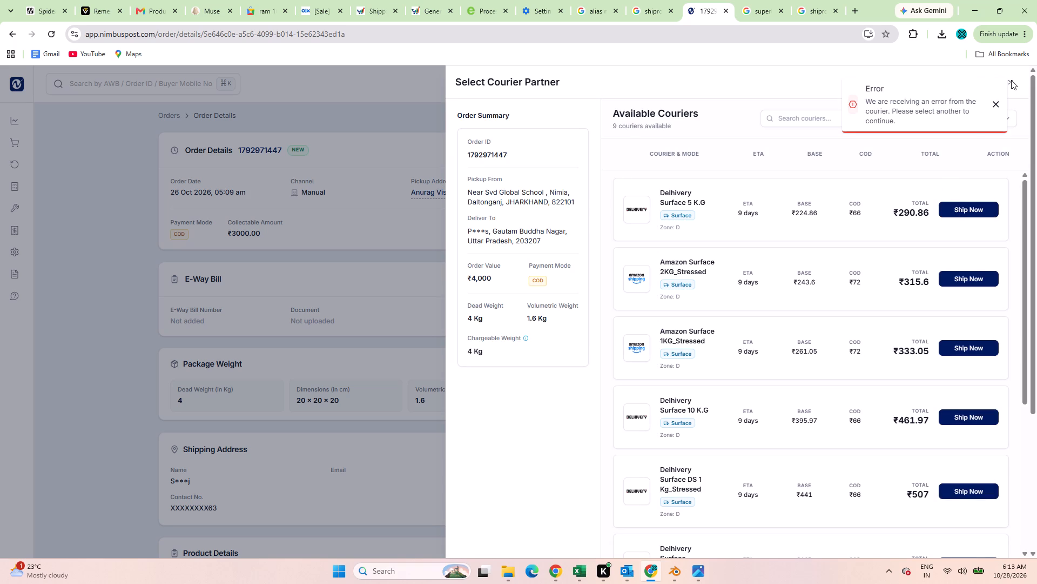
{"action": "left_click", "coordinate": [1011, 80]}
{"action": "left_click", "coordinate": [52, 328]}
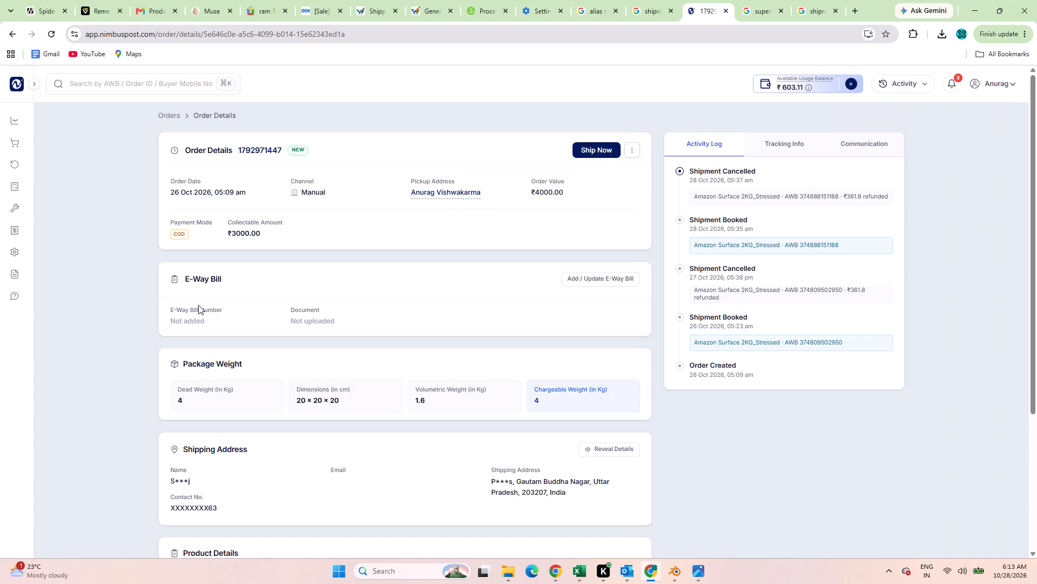
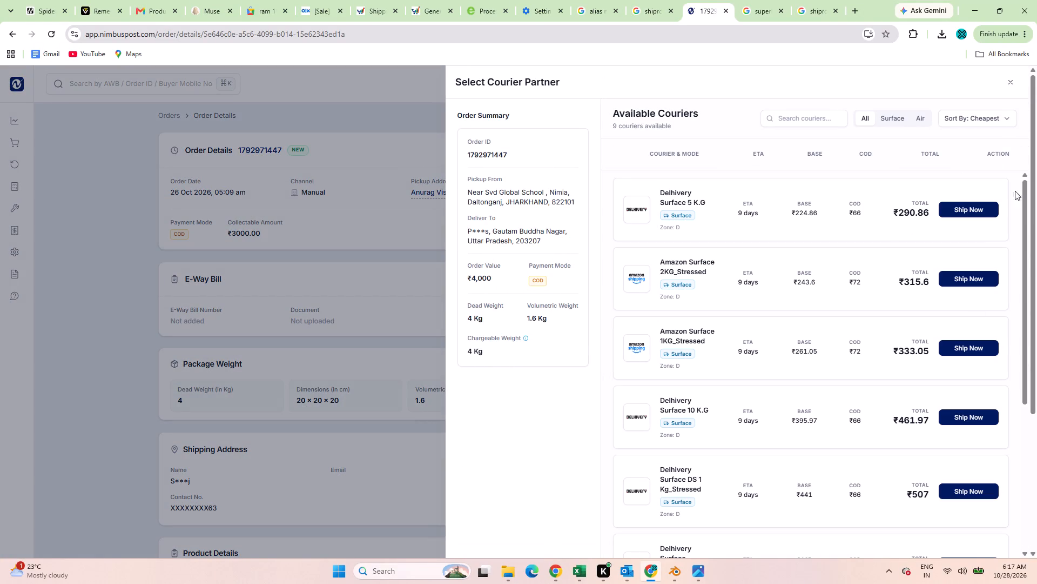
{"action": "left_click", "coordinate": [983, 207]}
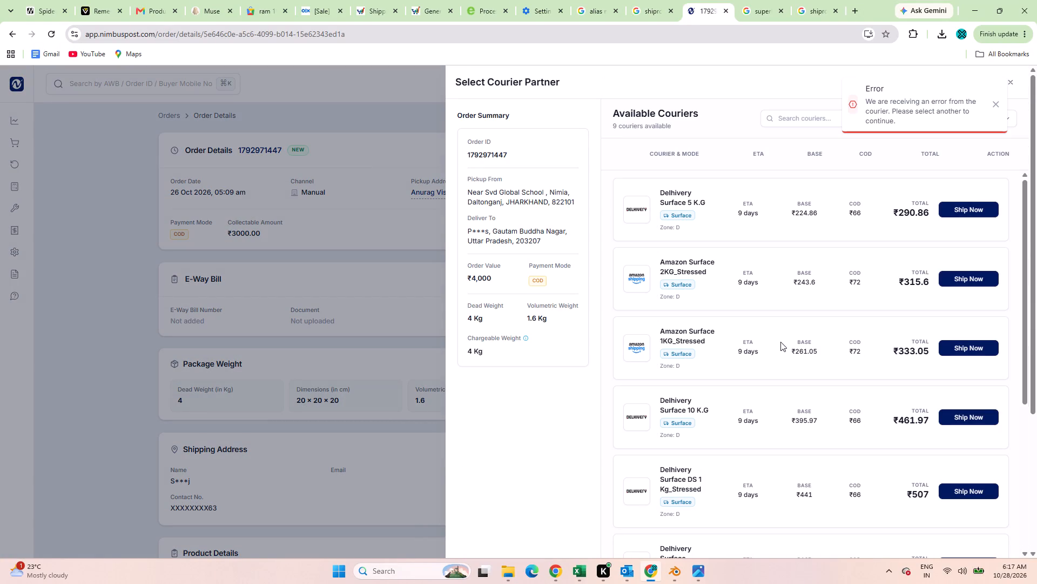